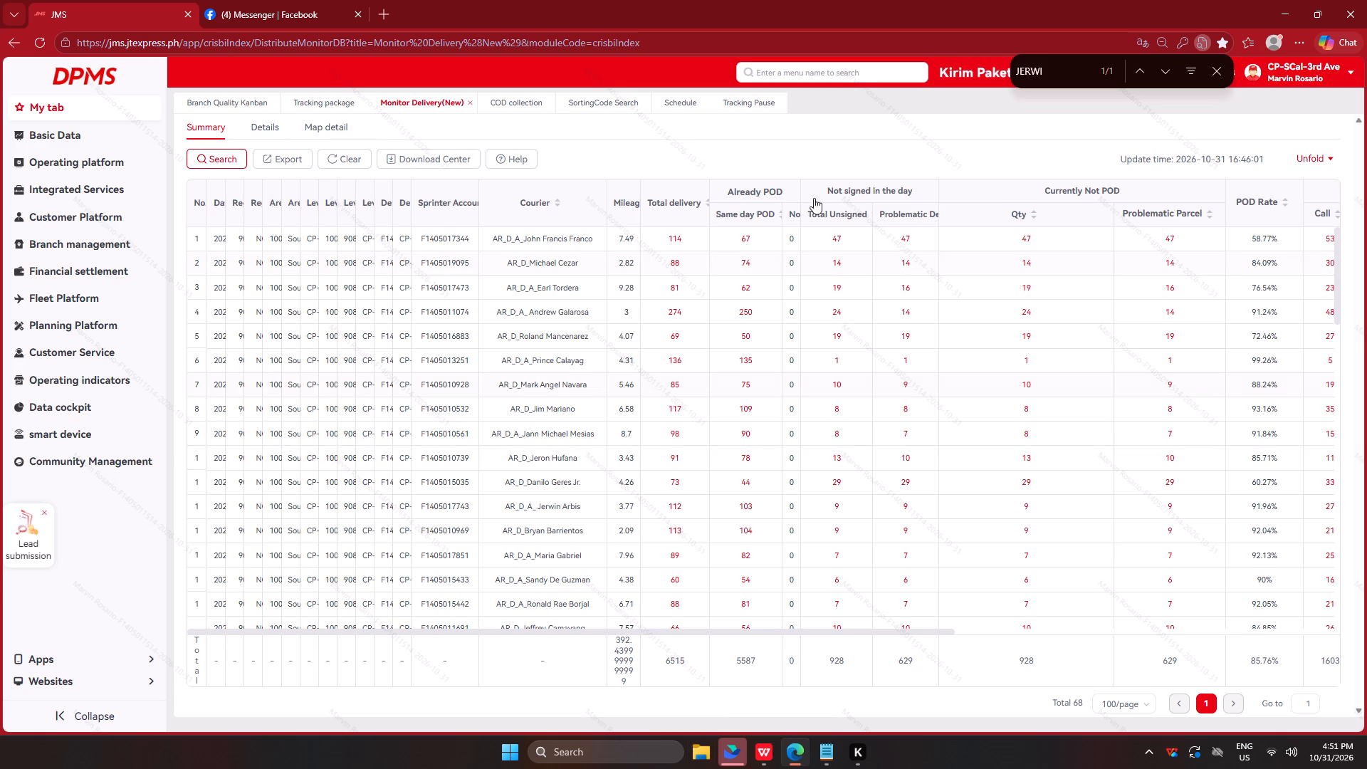
# Replace the in-page search term with "EEAS" to look for a courier in the delivery summary, and clear the term.
pyautogui.moveTo(1073, 64); pyautogui.dragTo(774, 77)
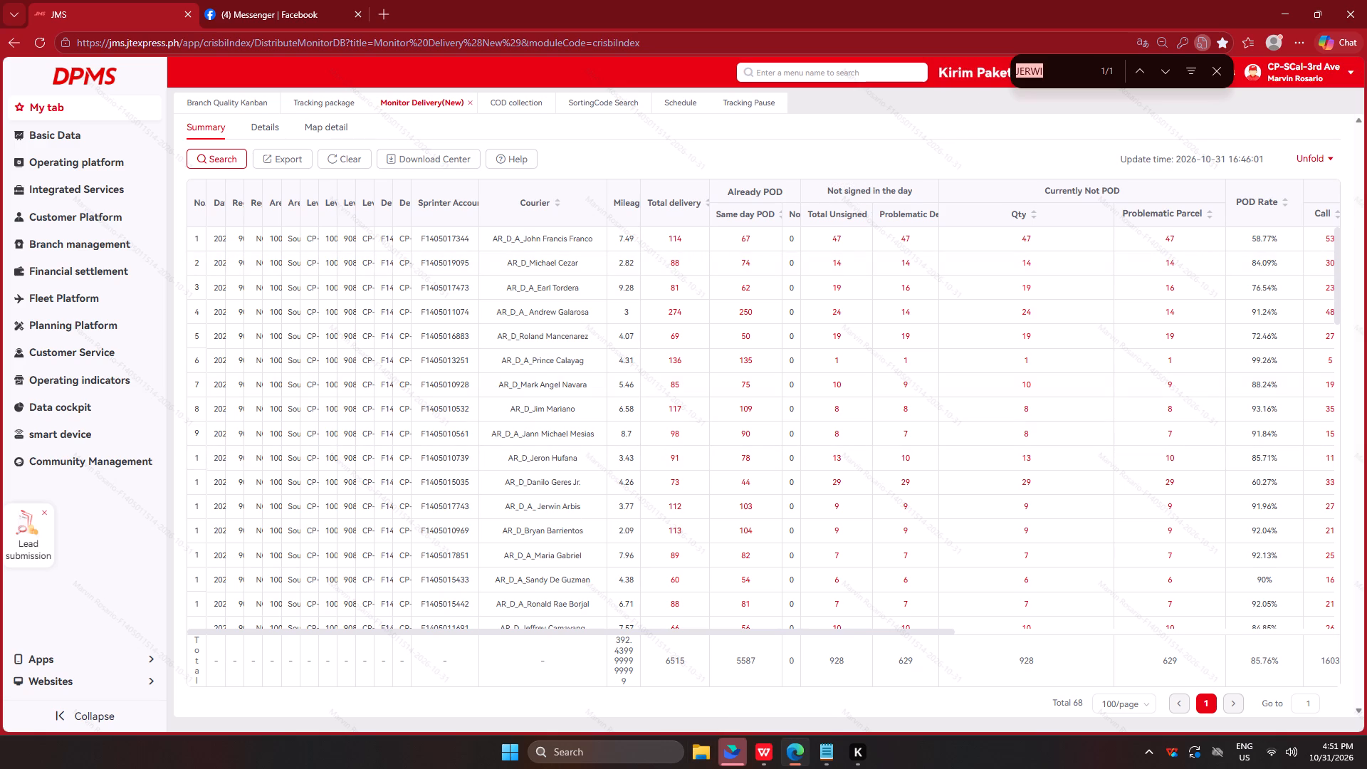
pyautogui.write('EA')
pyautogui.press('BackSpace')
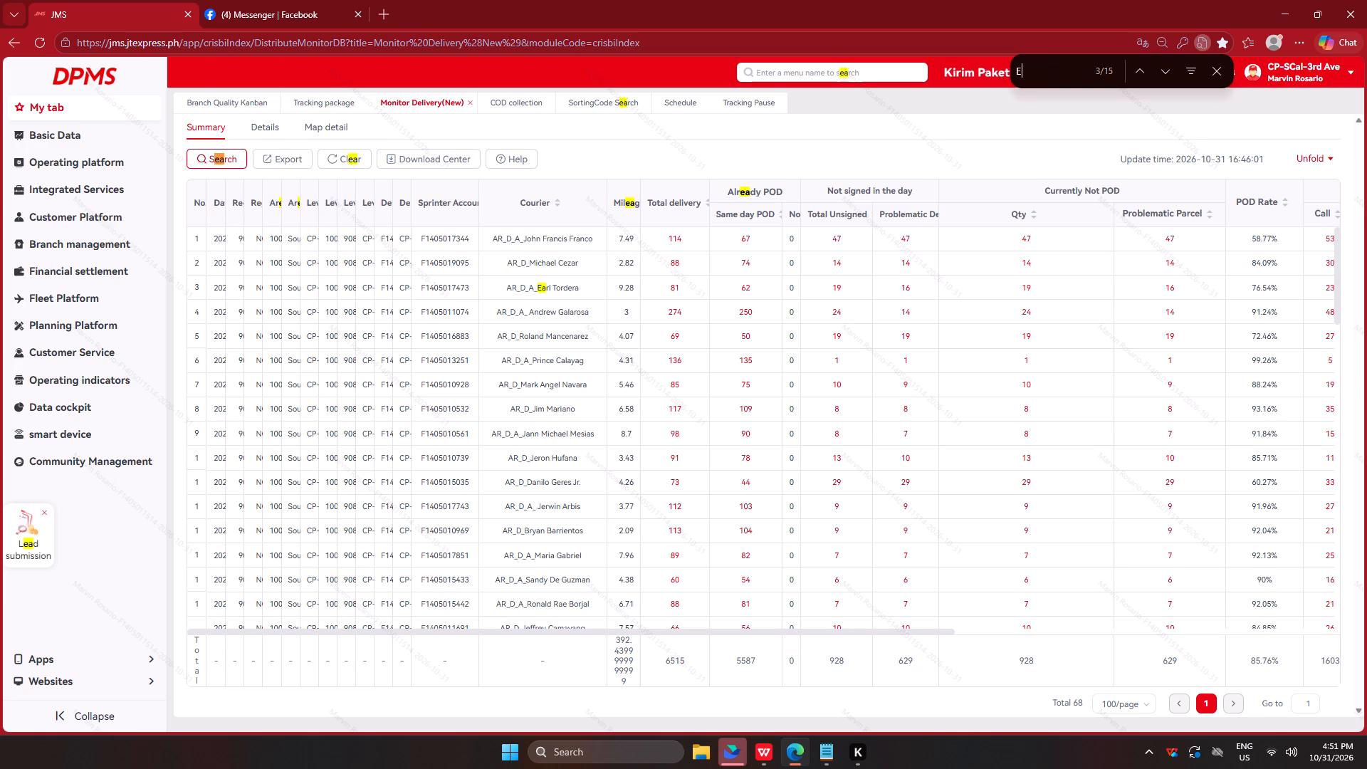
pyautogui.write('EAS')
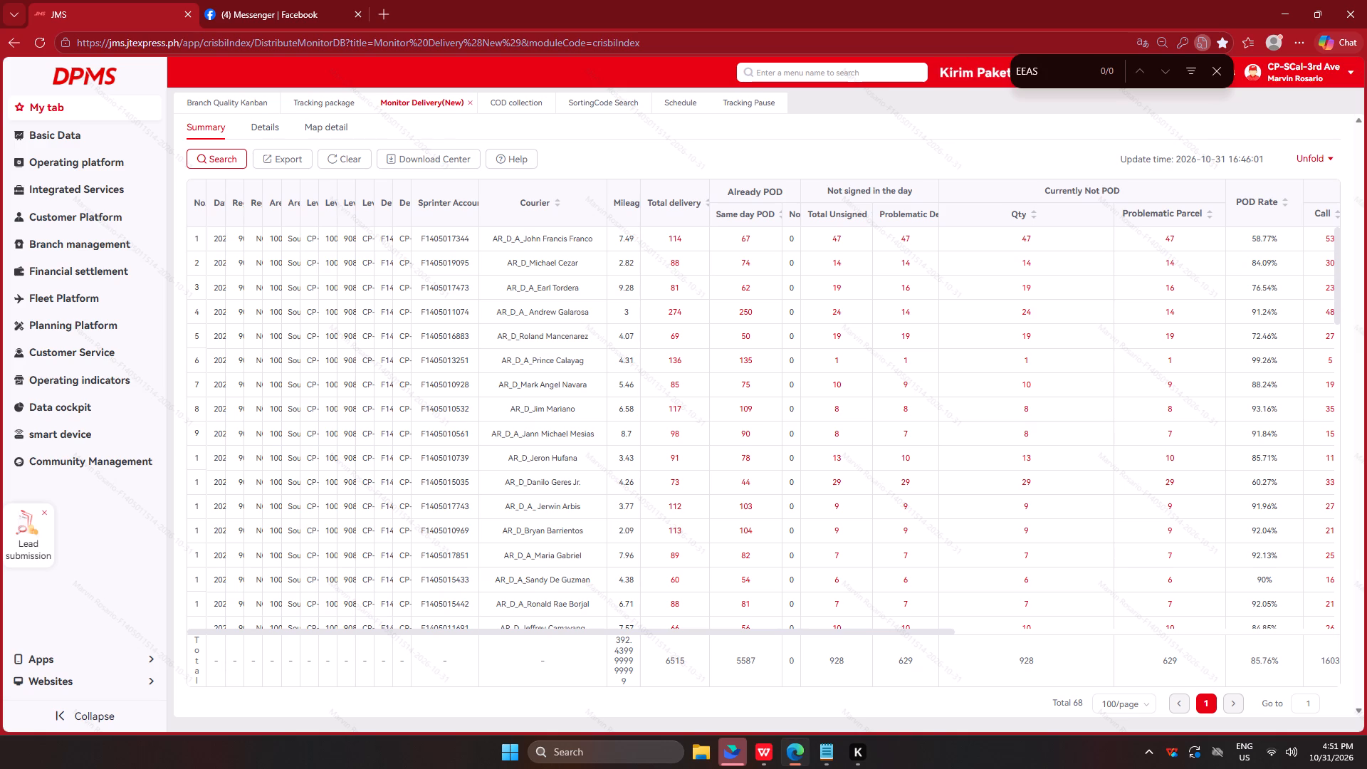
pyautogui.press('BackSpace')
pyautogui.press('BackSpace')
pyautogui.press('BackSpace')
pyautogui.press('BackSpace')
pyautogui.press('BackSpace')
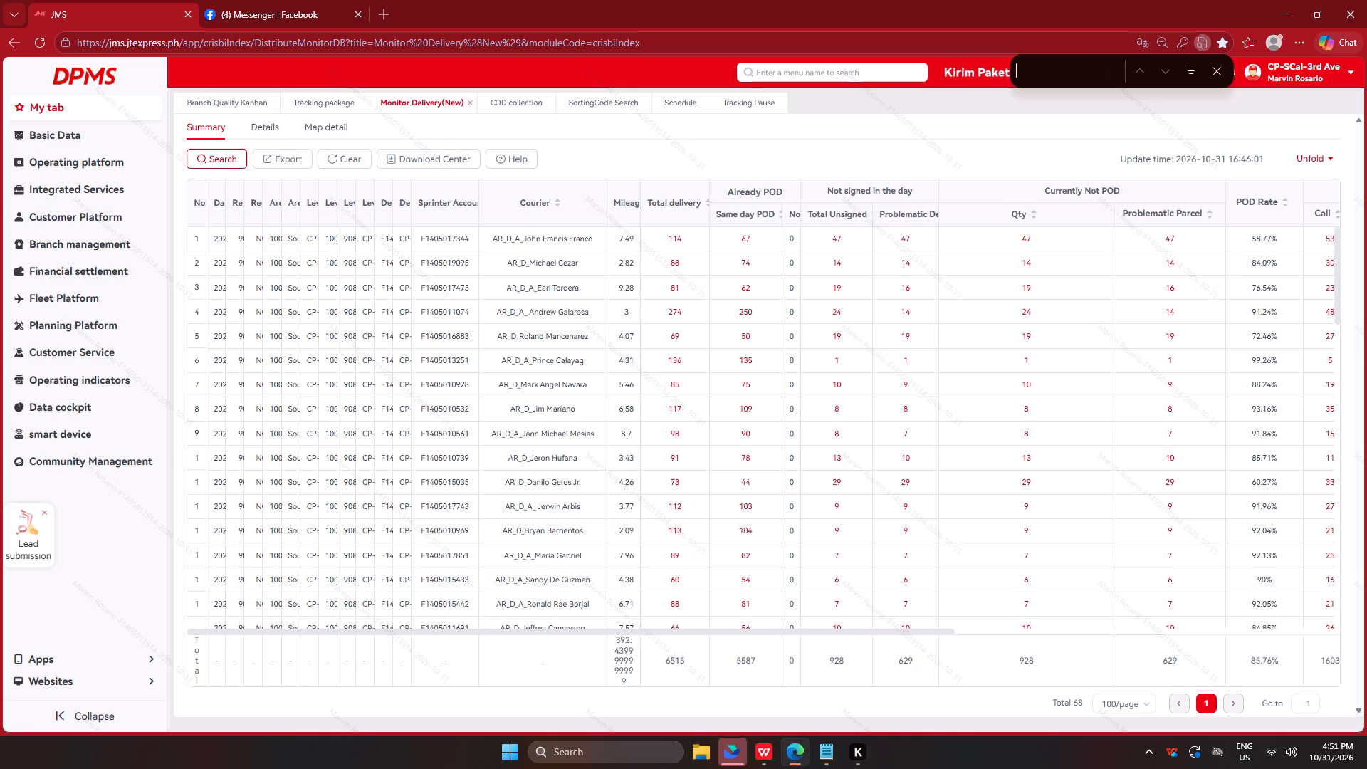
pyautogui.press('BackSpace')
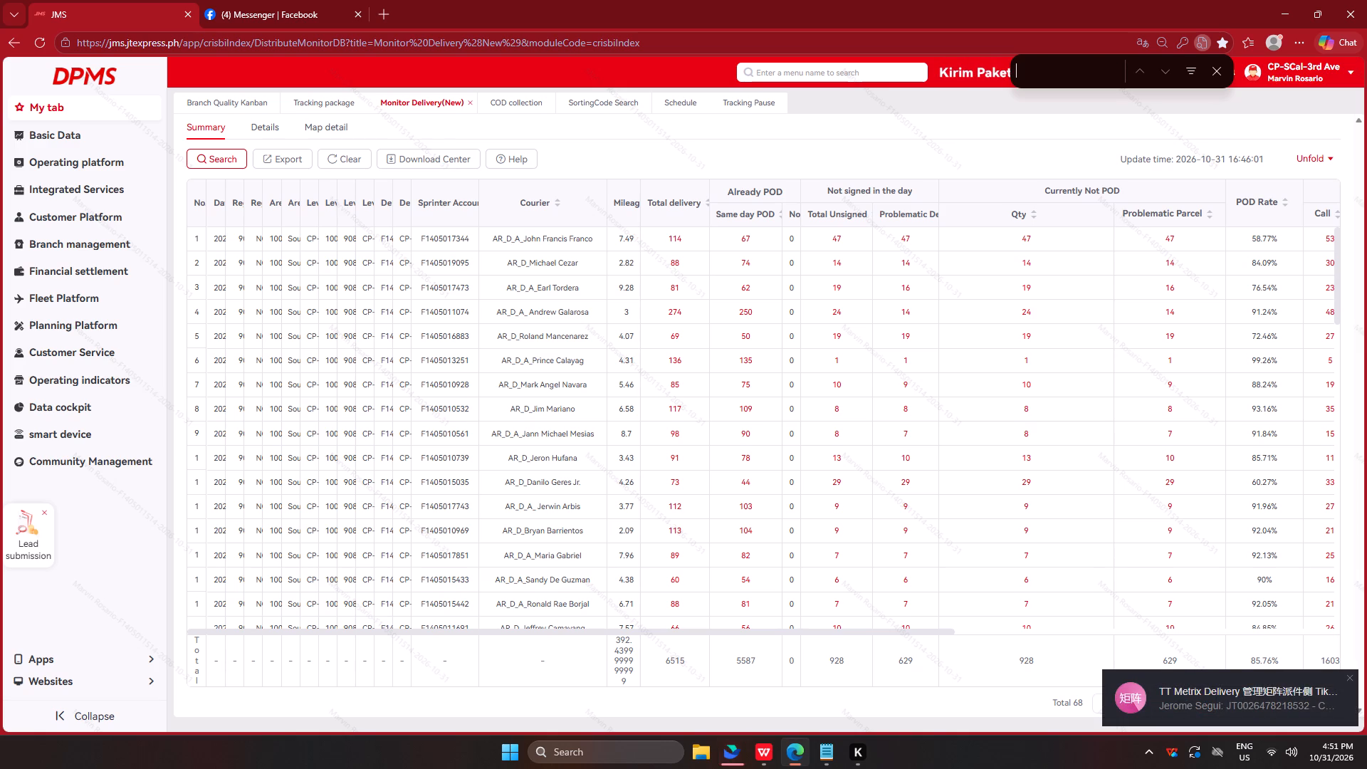
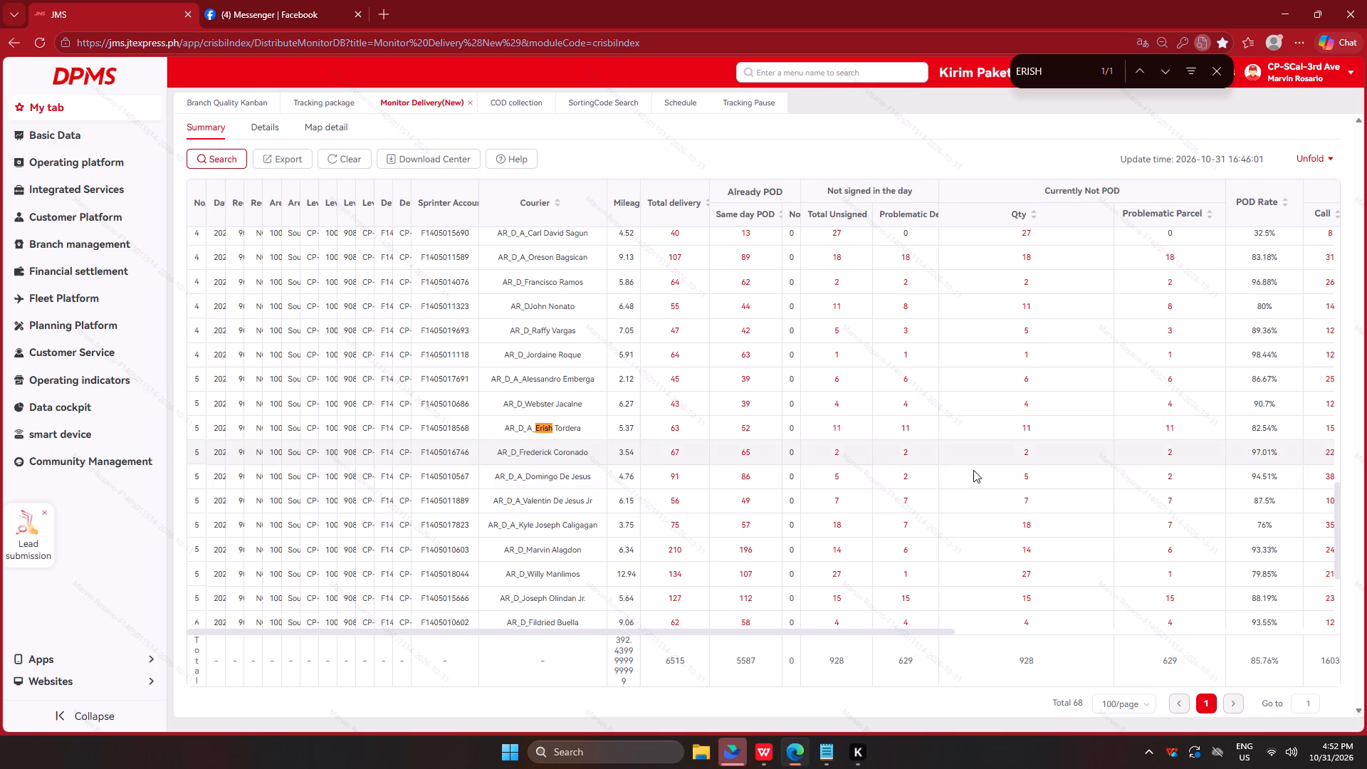
# Open the details of the highlighted courier's parcels counted under Currently Not POD.
pyautogui.hotkey('ctrl', 'shift', 'a')
pyautogui.press('Escape')
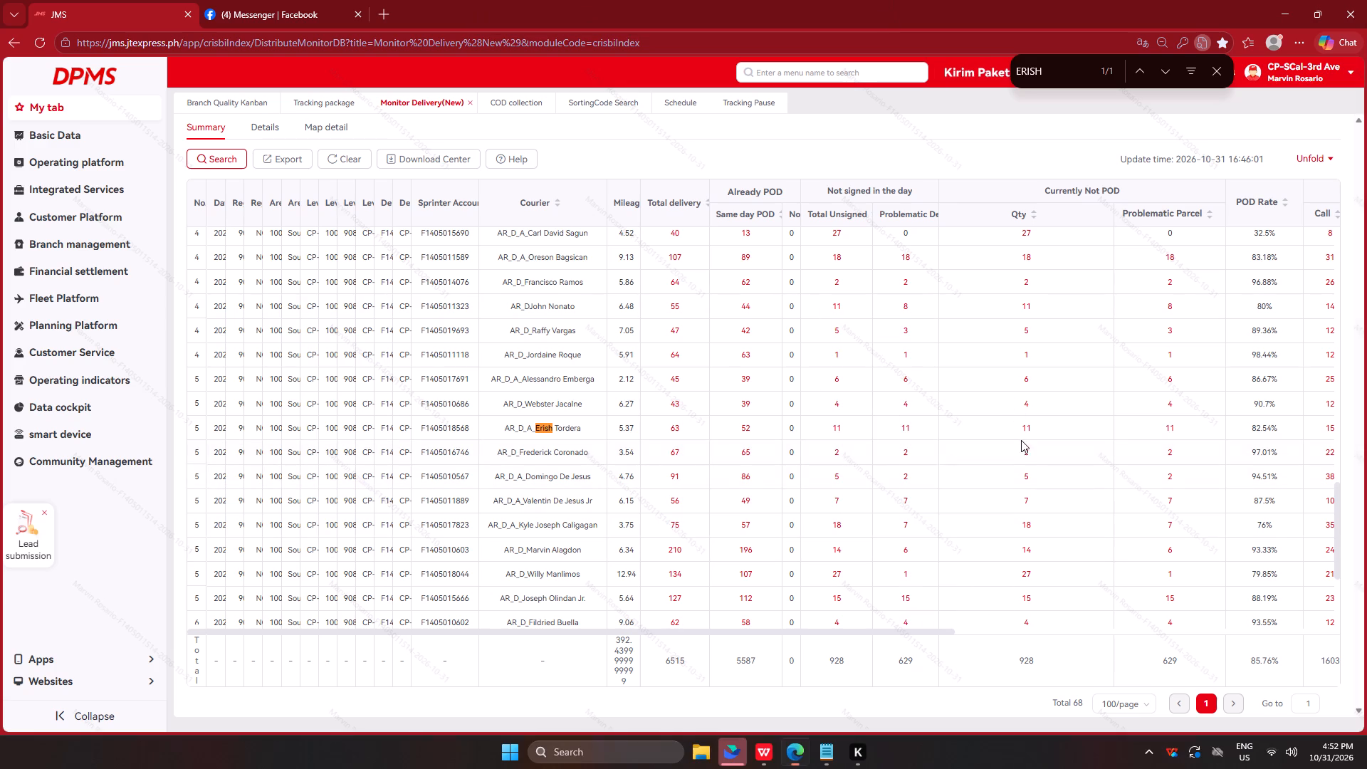
pyautogui.click(1025, 432)
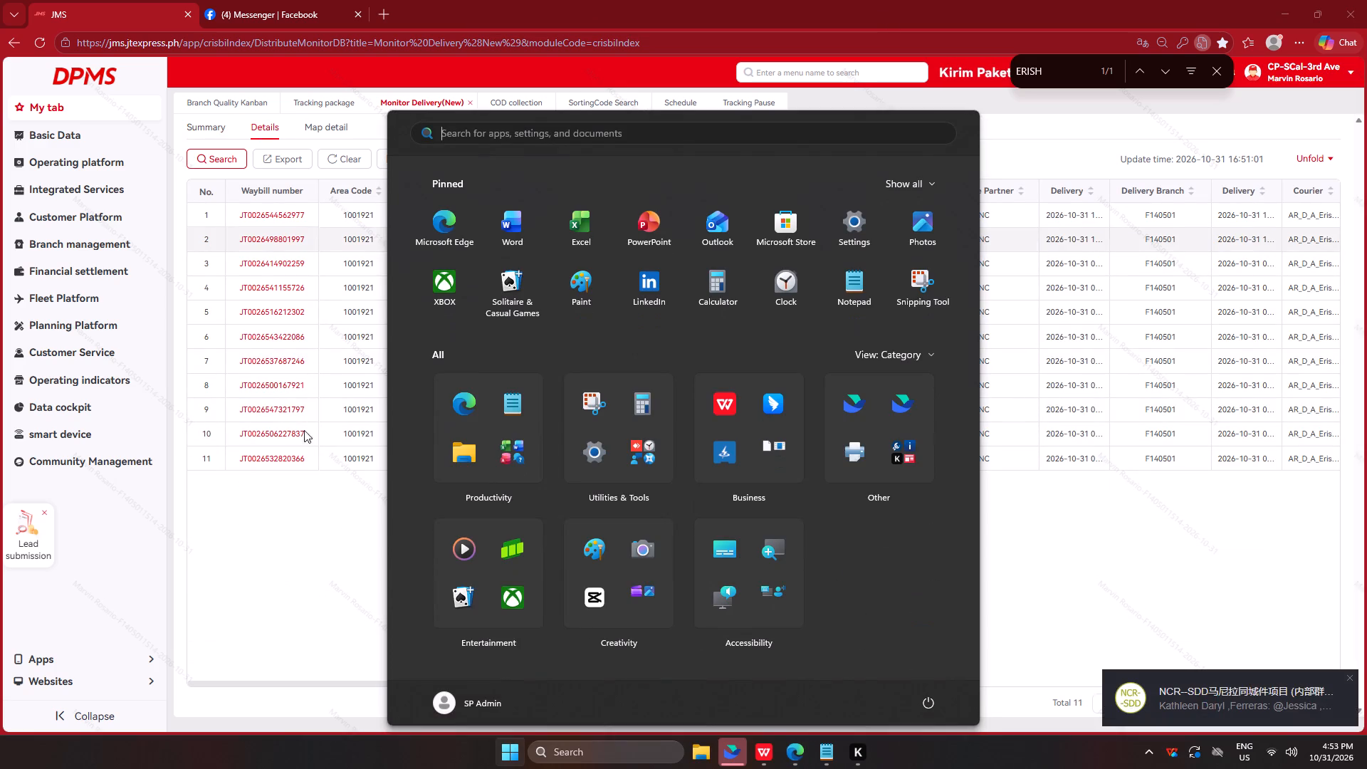
pyautogui.click(280, 554)
# Extract the listed waybill numbers with Image to text and paste them into the CHECKING sheet in WPS, column B from row 188.
pyautogui.hotkey('ctrl', 'shift', 'a')
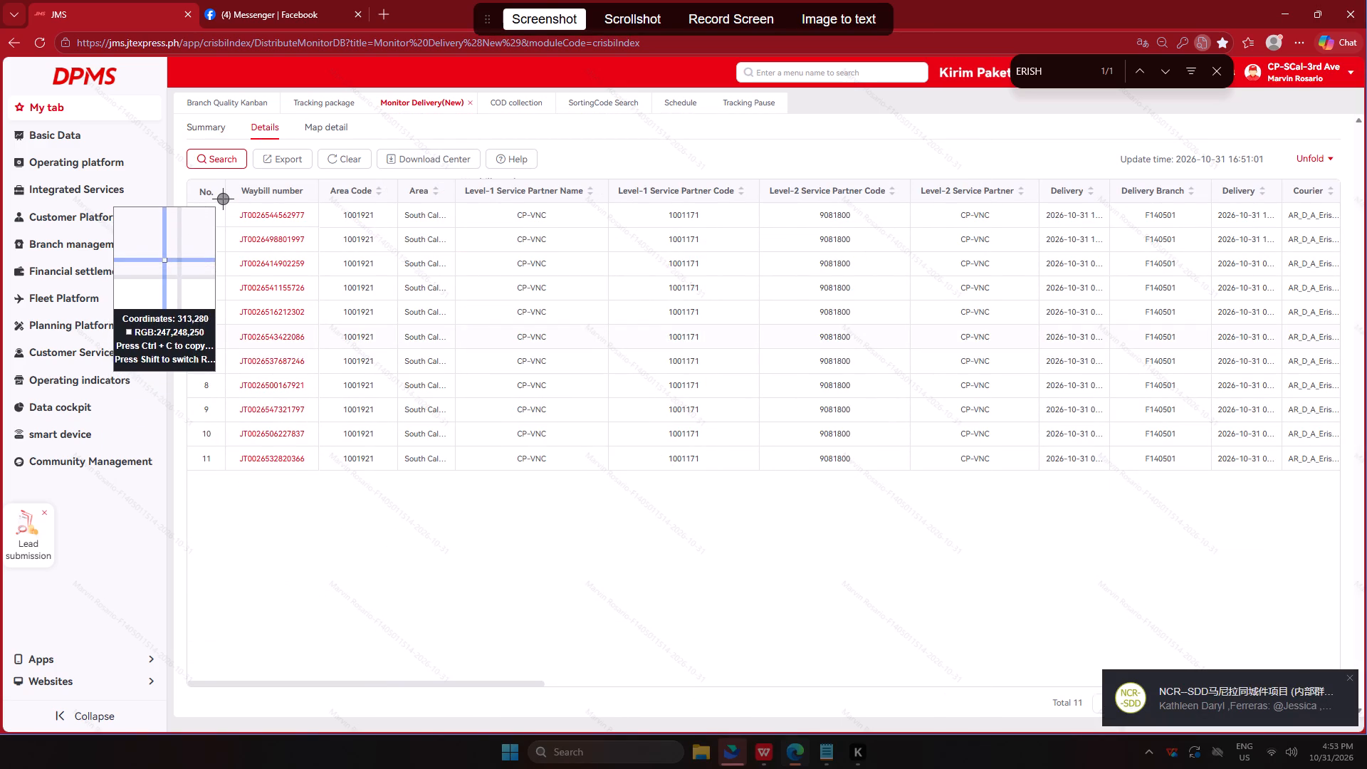
pyautogui.moveTo(223, 199); pyautogui.dragTo(329, 477)
pyautogui.click(827, 11)
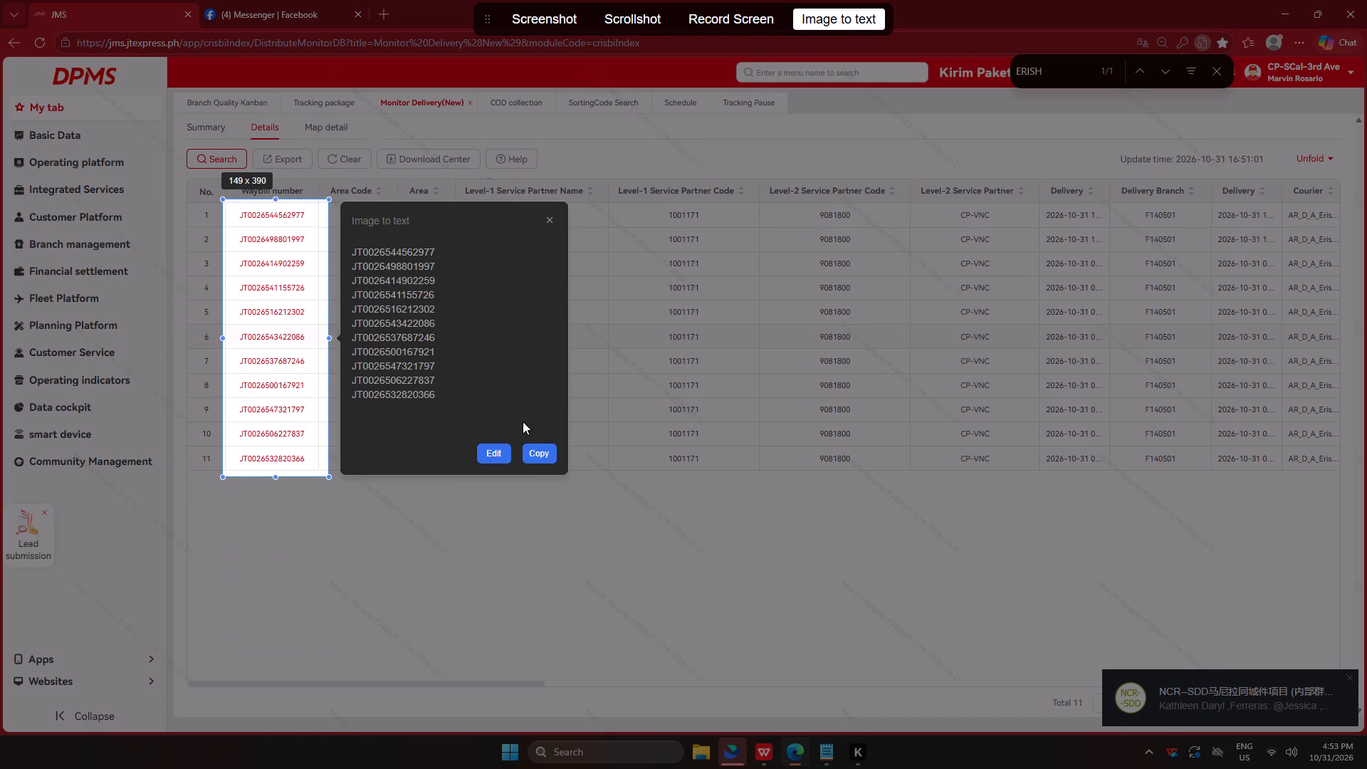
pyautogui.click(531, 452)
pyautogui.click(777, 747)
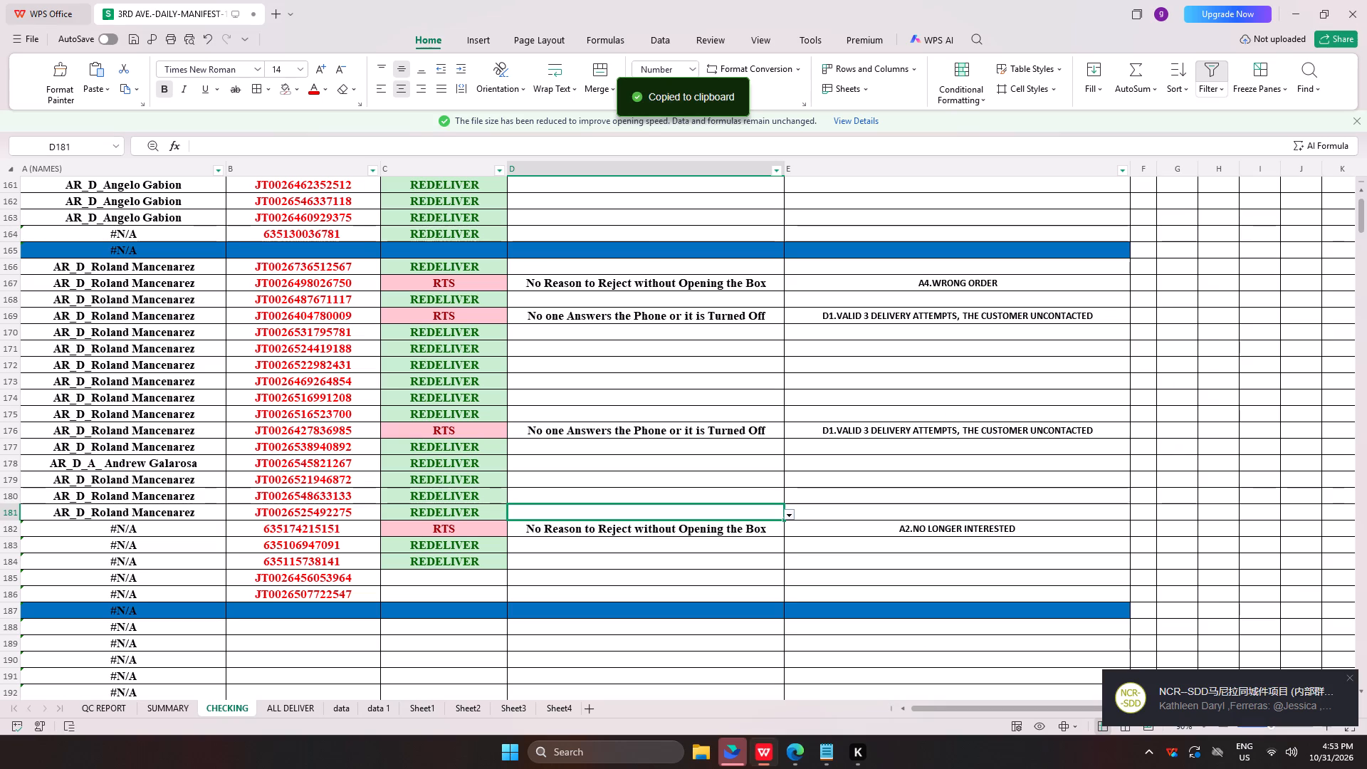
pyautogui.click(310, 627)
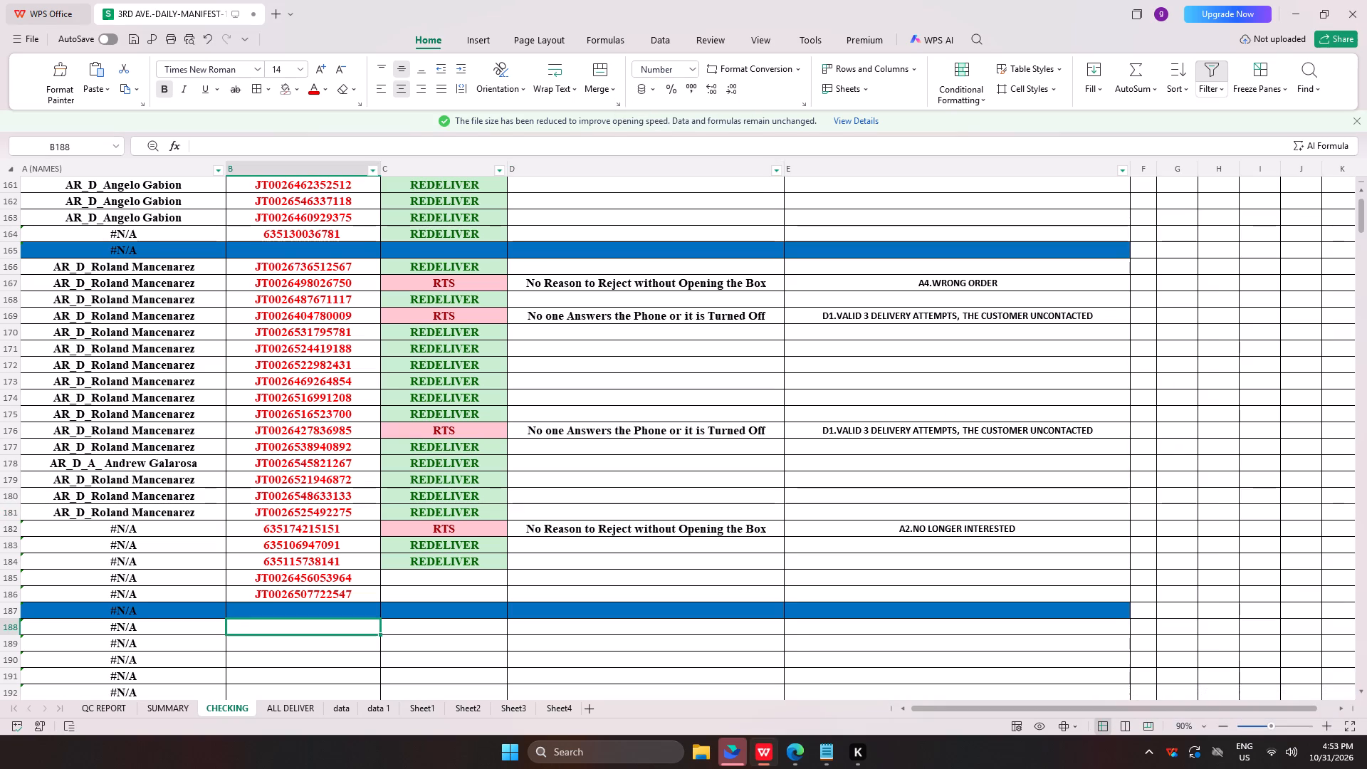
pyautogui.hotkey('ctrl', 'v')
# Fill cells A199 to E199 with the standard blue as a separator below the pasted waybills.
pyautogui.scroll(-12, 501, 558)
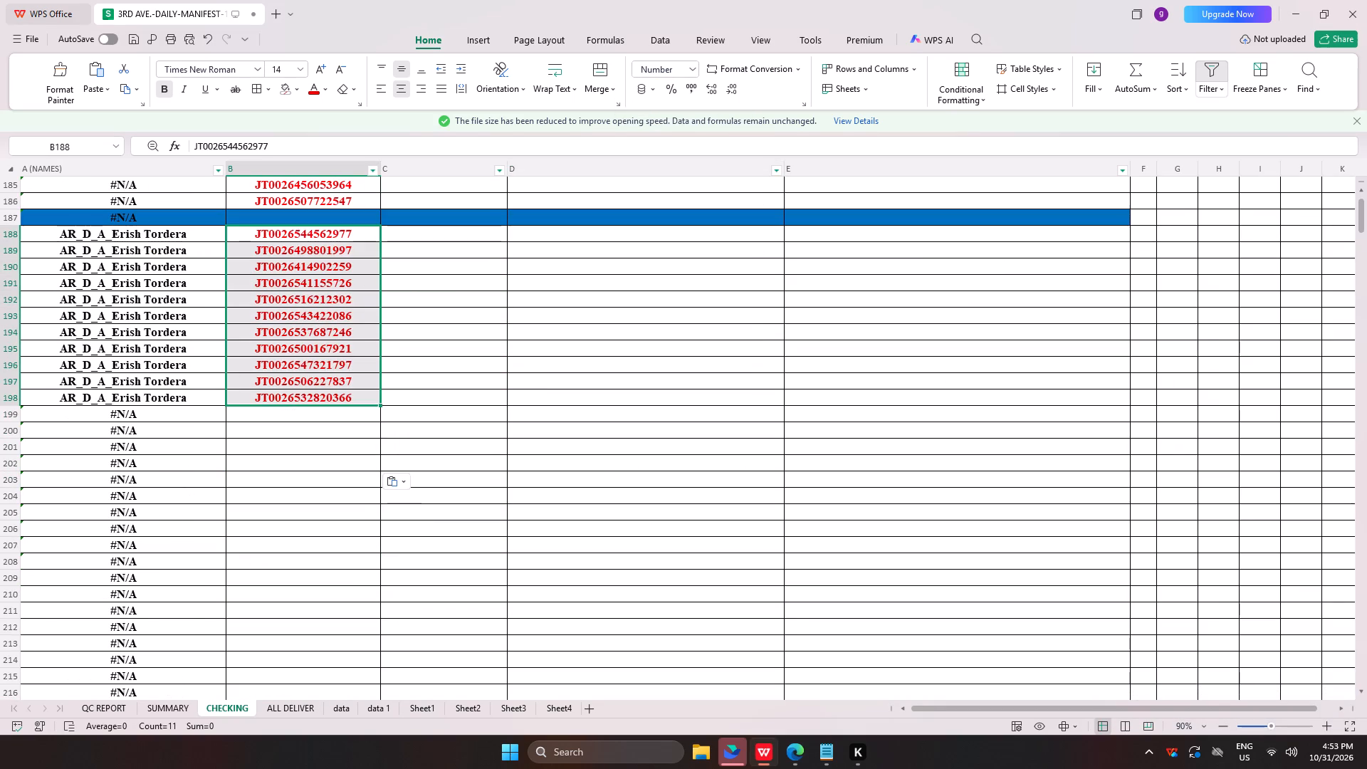
pyautogui.moveTo(135, 416); pyautogui.dragTo(917, 411)
pyautogui.click(295, 90)
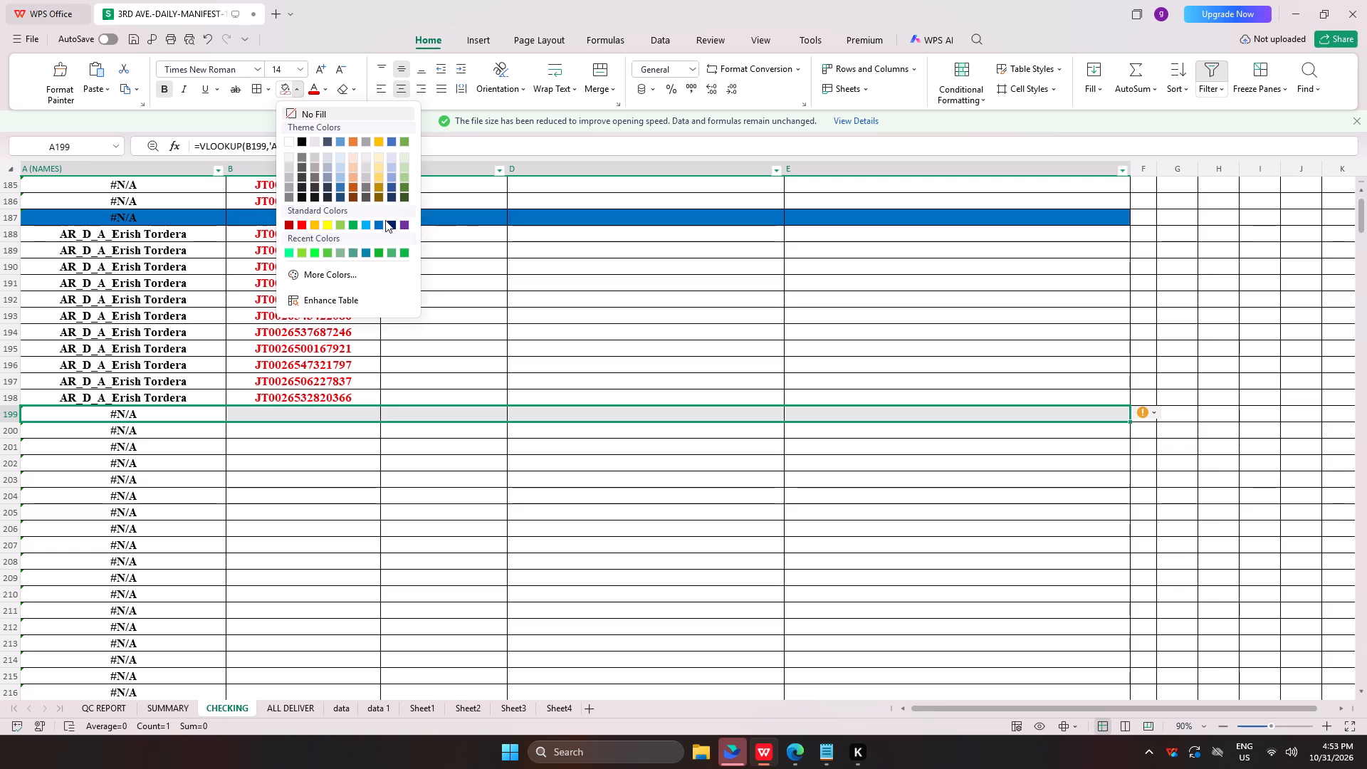
pyautogui.click(379, 224)
# Copy the REDELIVER status from C184 into C188:C198 for all the newly pasted waybills.
pyautogui.scroll(5, 447, 336)
pyautogui.click(454, 333)
pyautogui.hotkey('ctrl', 'c')
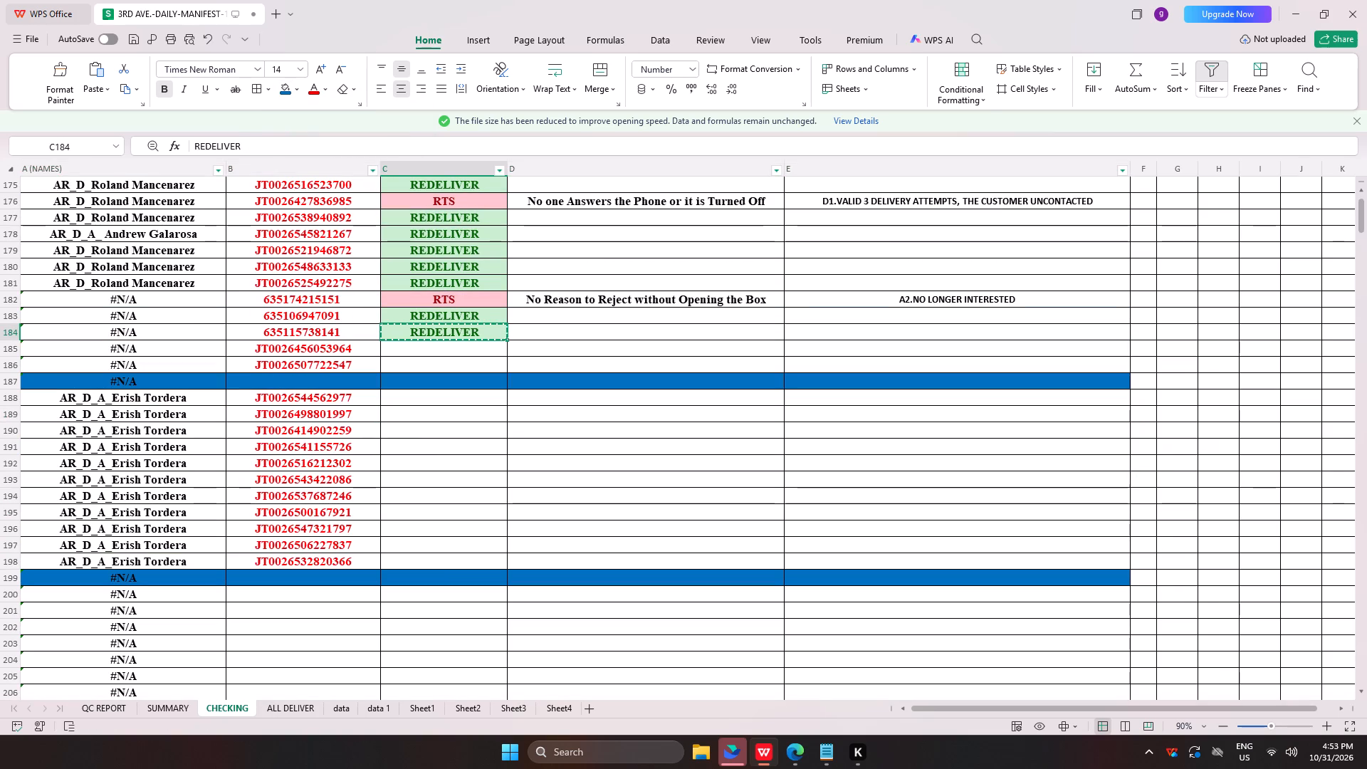
pyautogui.moveTo(441, 401); pyautogui.dragTo(429, 565)
pyautogui.hotkey('ctrl', 'v')
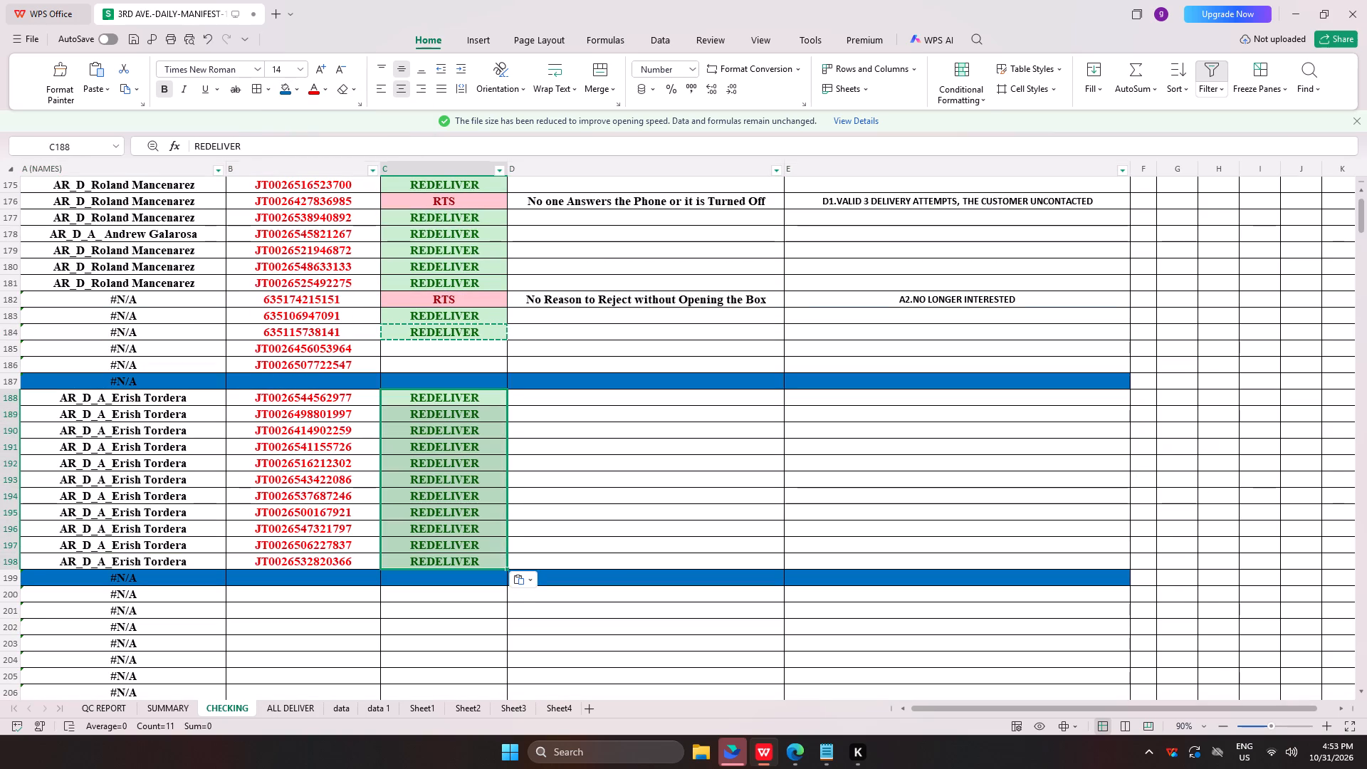
# Copy the waybill numbers in B188:B198 and inquire about them on the Tracking package page in Edge.
pyautogui.moveTo(351, 402); pyautogui.dragTo(351, 560)
pyautogui.hotkey('ctrl', 'c')
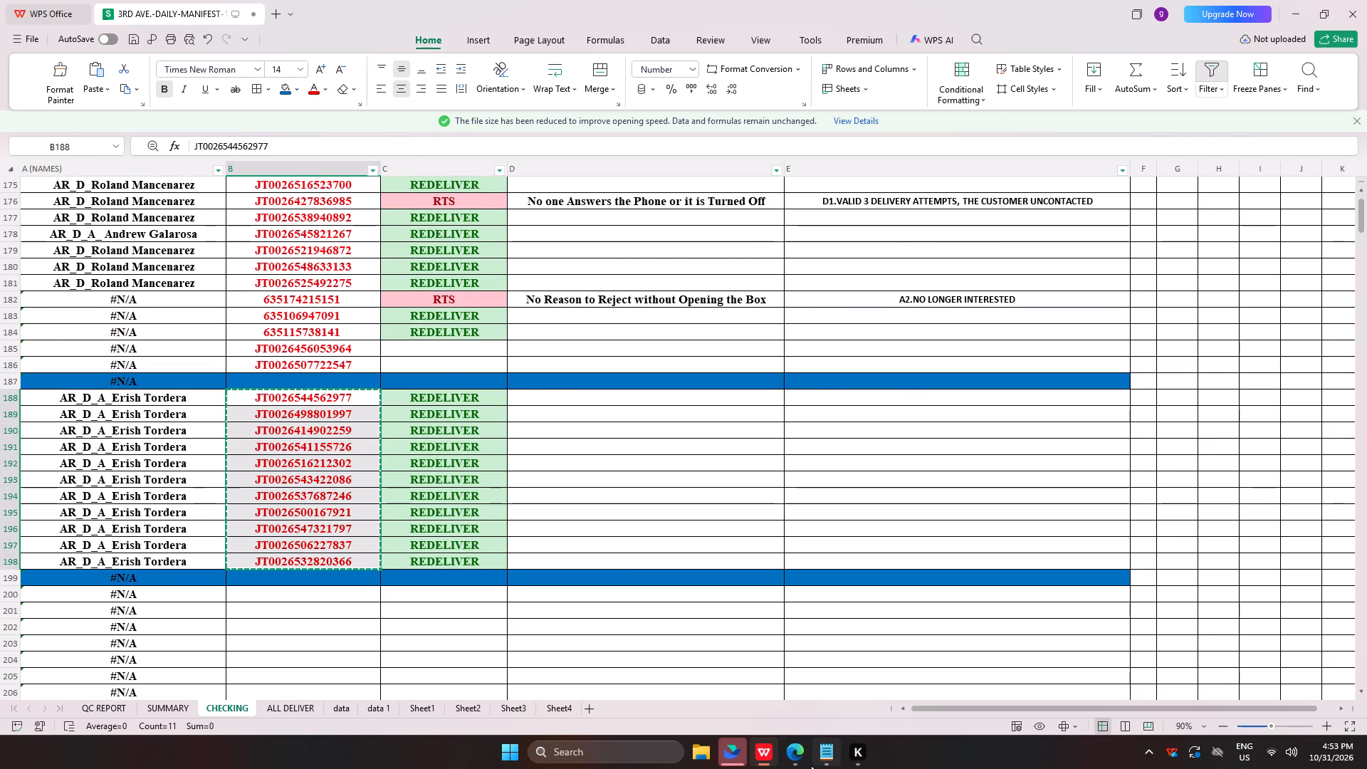
pyautogui.click(810, 765)
pyautogui.click(802, 761)
pyautogui.click(798, 758)
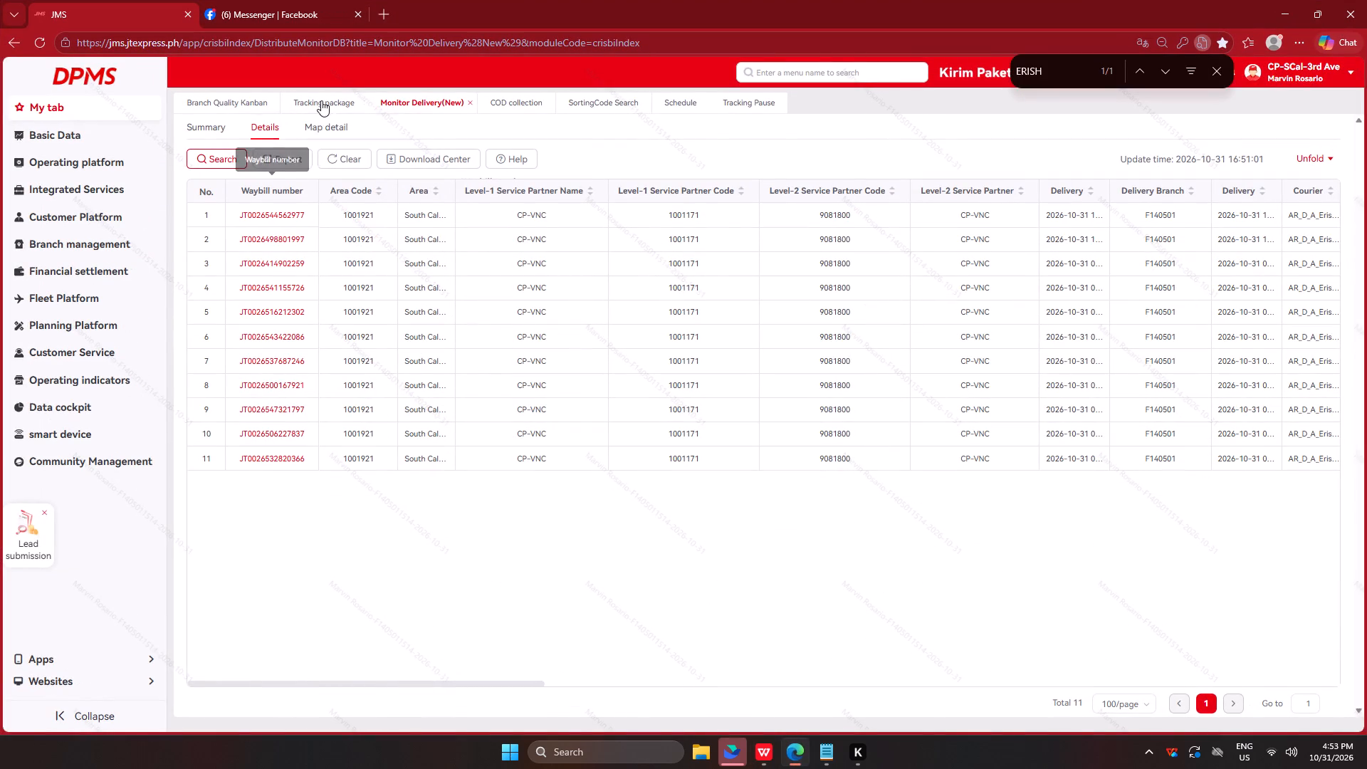
pyautogui.click(321, 100)
pyautogui.click(281, 244)
pyautogui.keyDown('ctrl'); pyautogui.click(273, 215); pyautogui.keyUp('ctrl')
pyautogui.hotkey('ctrl', 'v')
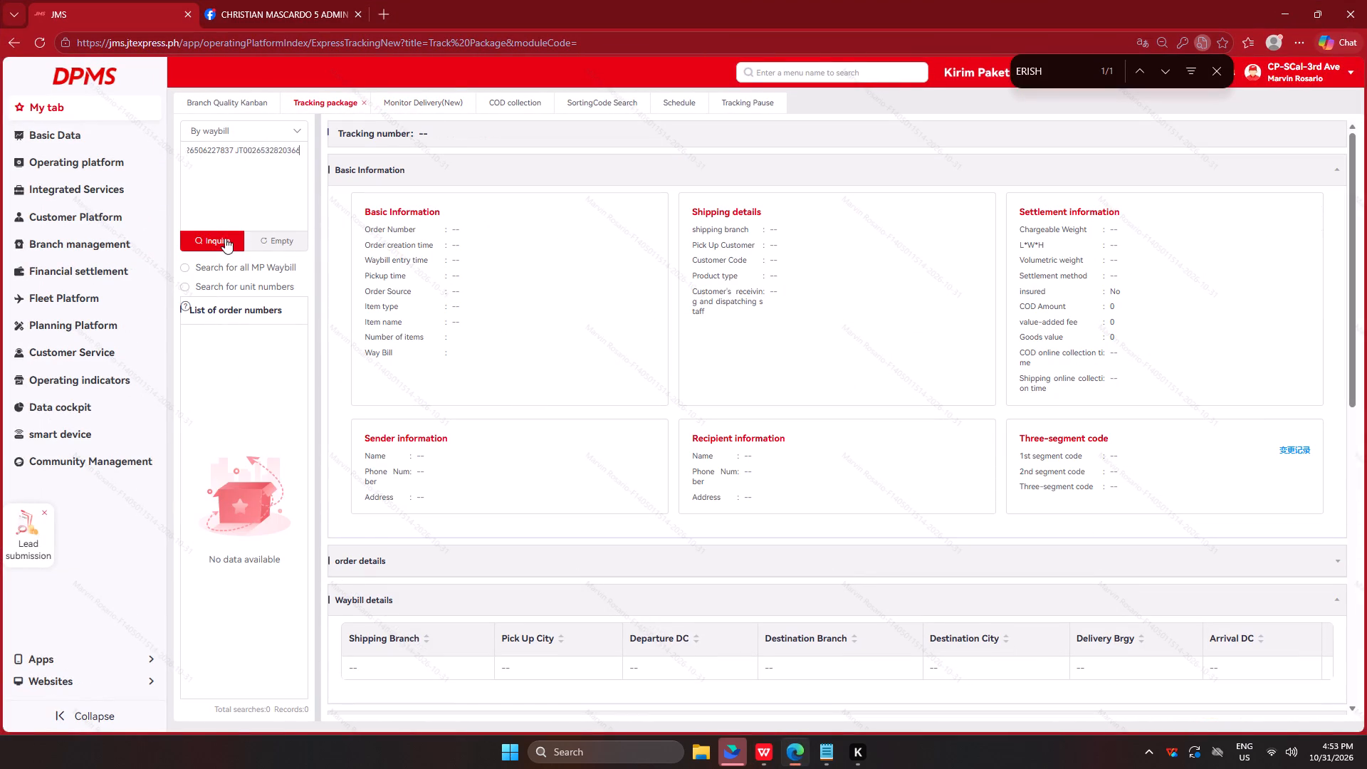
pyautogui.click(221, 238)
# Check the first three waybills' tracking records and copy row 176's RTS status, phone-unanswered reason and D1 remark into row 190, the third waybill.
pyautogui.scroll(-15, 590, 373)
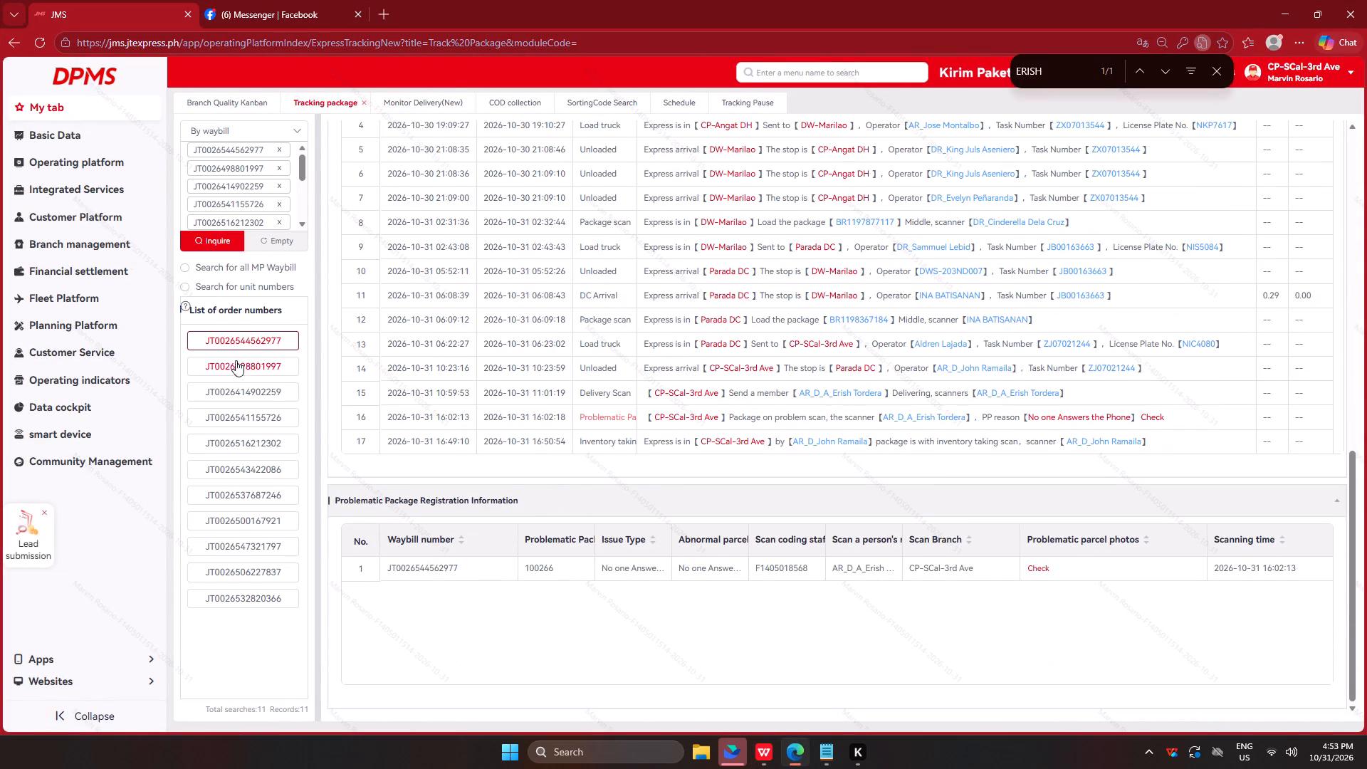
pyautogui.click(236, 362)
pyautogui.click(244, 393)
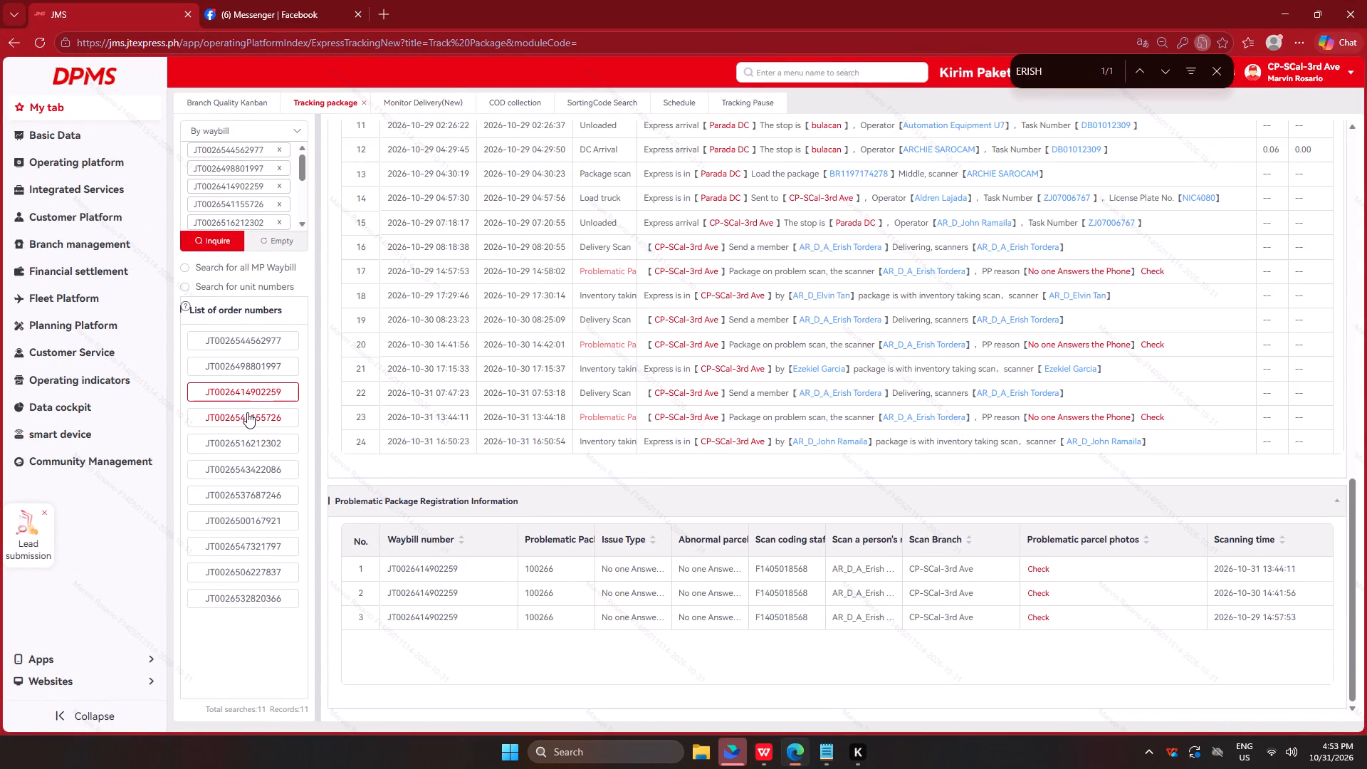
pyautogui.hotkey('alt', 'Tab')
pyautogui.moveTo(478, 202); pyautogui.dragTo(948, 202)
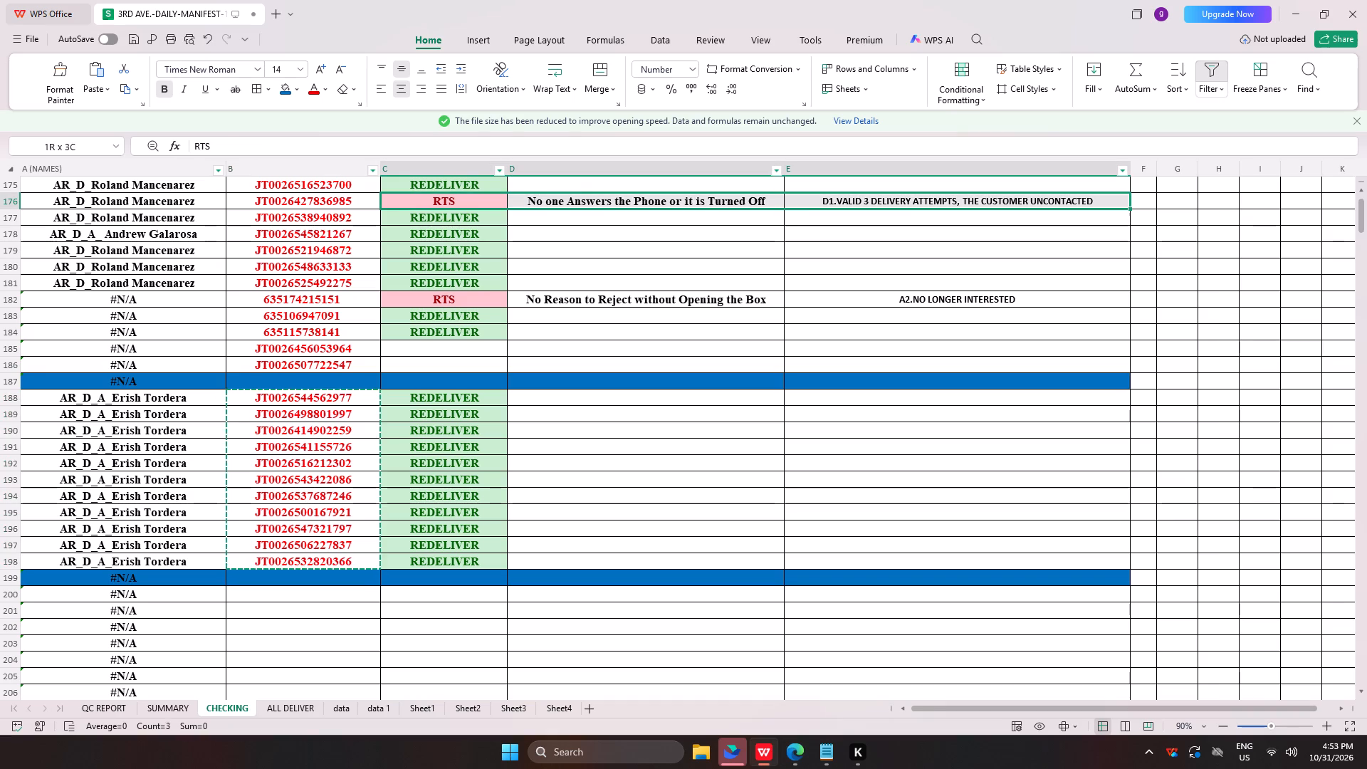
pyautogui.moveTo(948, 202); pyautogui.dragTo(950, 202)
pyautogui.hotkey('ctrl', 'c')
pyautogui.hotkey('alt', 'Tab')
pyautogui.hotkey('alt', 'Tab')
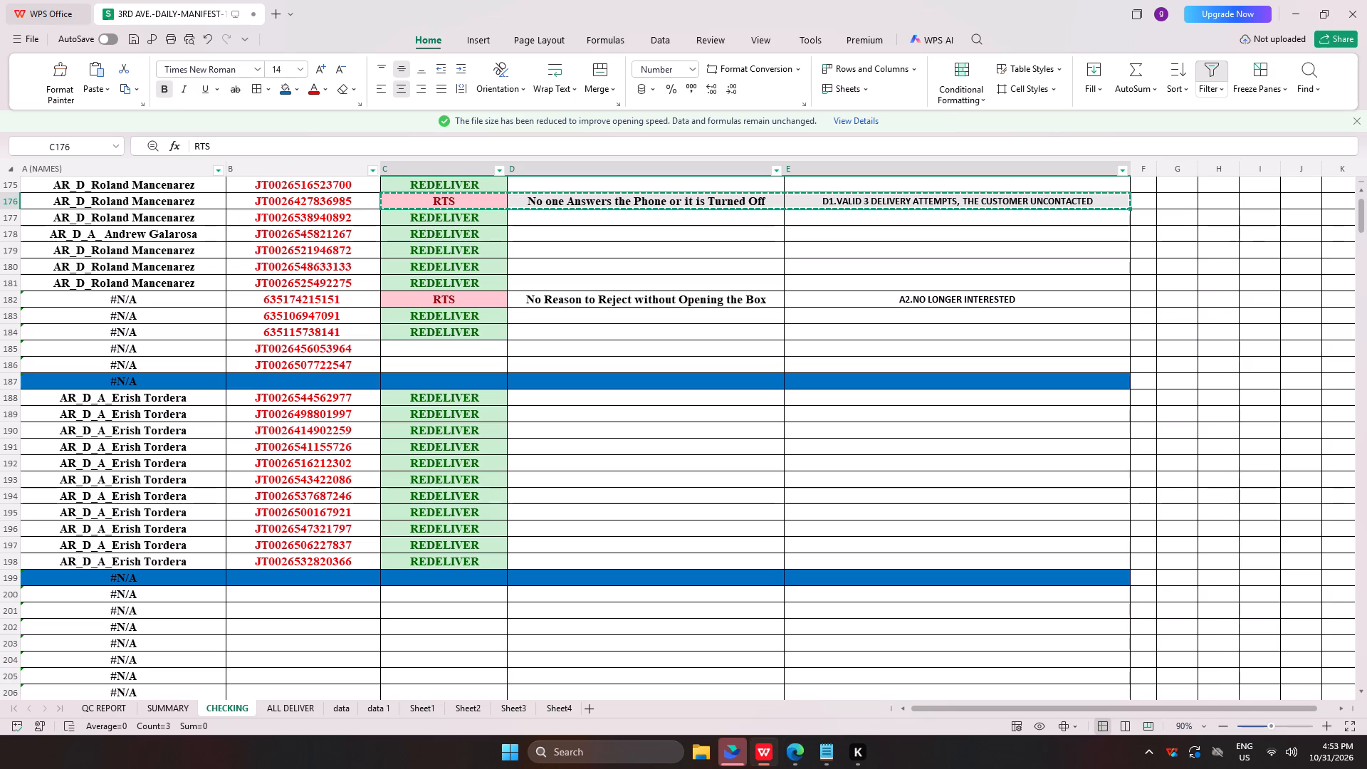
pyautogui.click(411, 436)
pyautogui.hotkey('ctrl', 'v')
pyautogui.hotkey('alt', 'Tab')
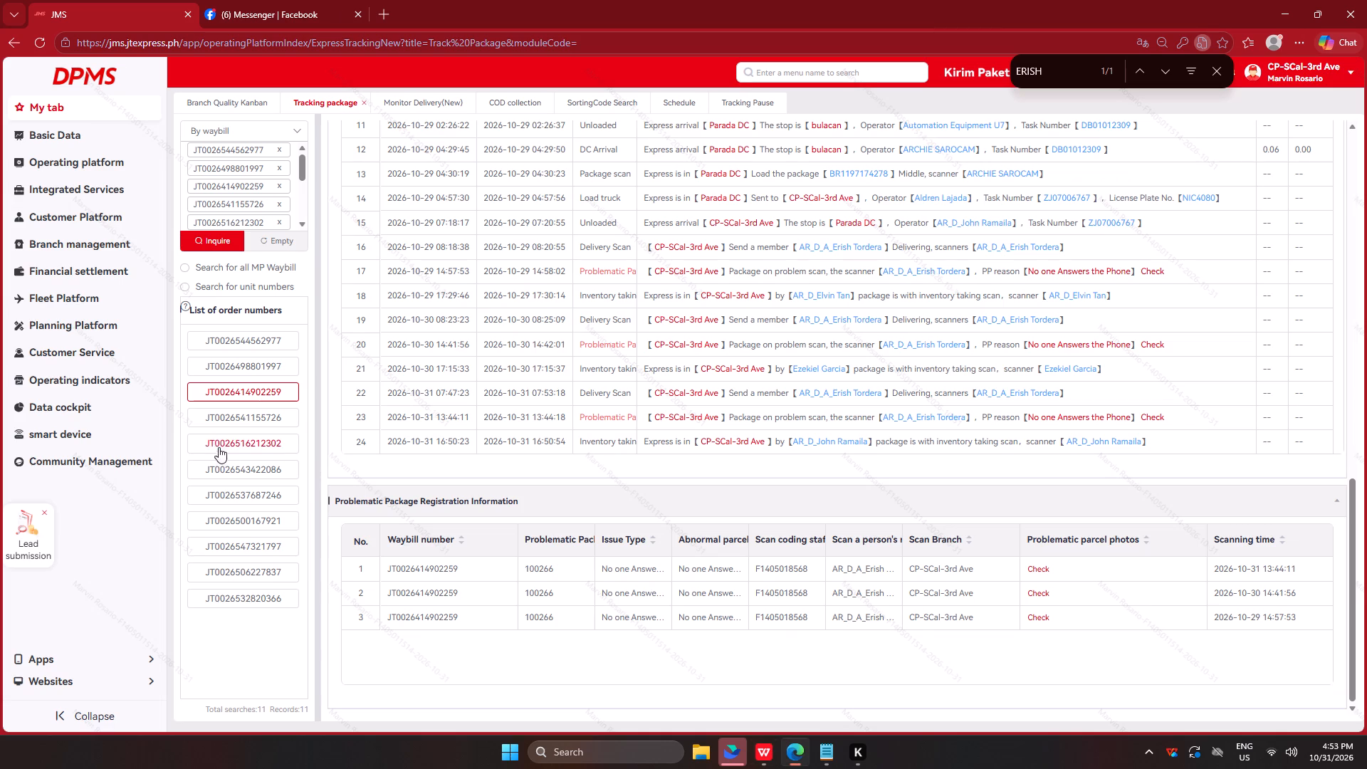
# Examine the tracking and problematic-package records of the remaining waybills, from the fourth to the last in the order list.
pyautogui.click(243, 421)
pyautogui.click(247, 449)
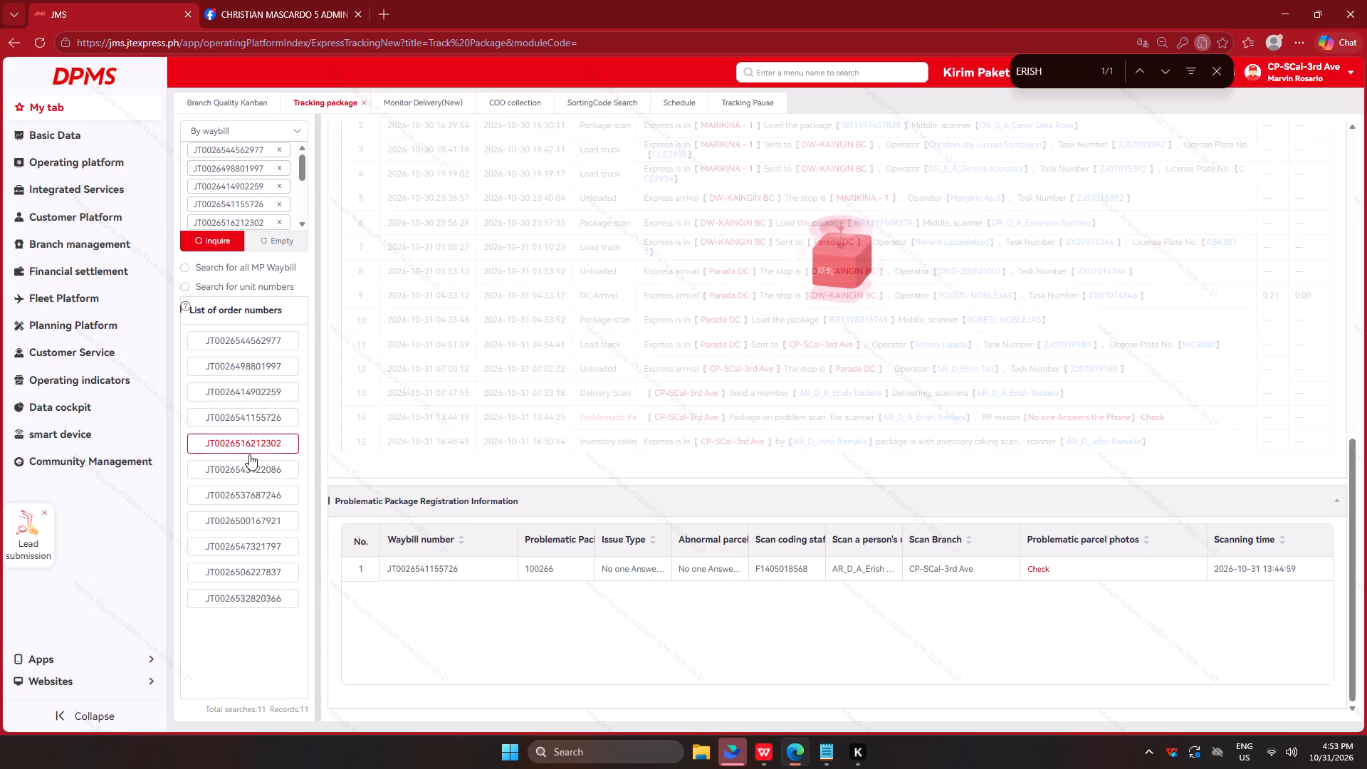
pyautogui.click(246, 469)
pyautogui.click(246, 493)
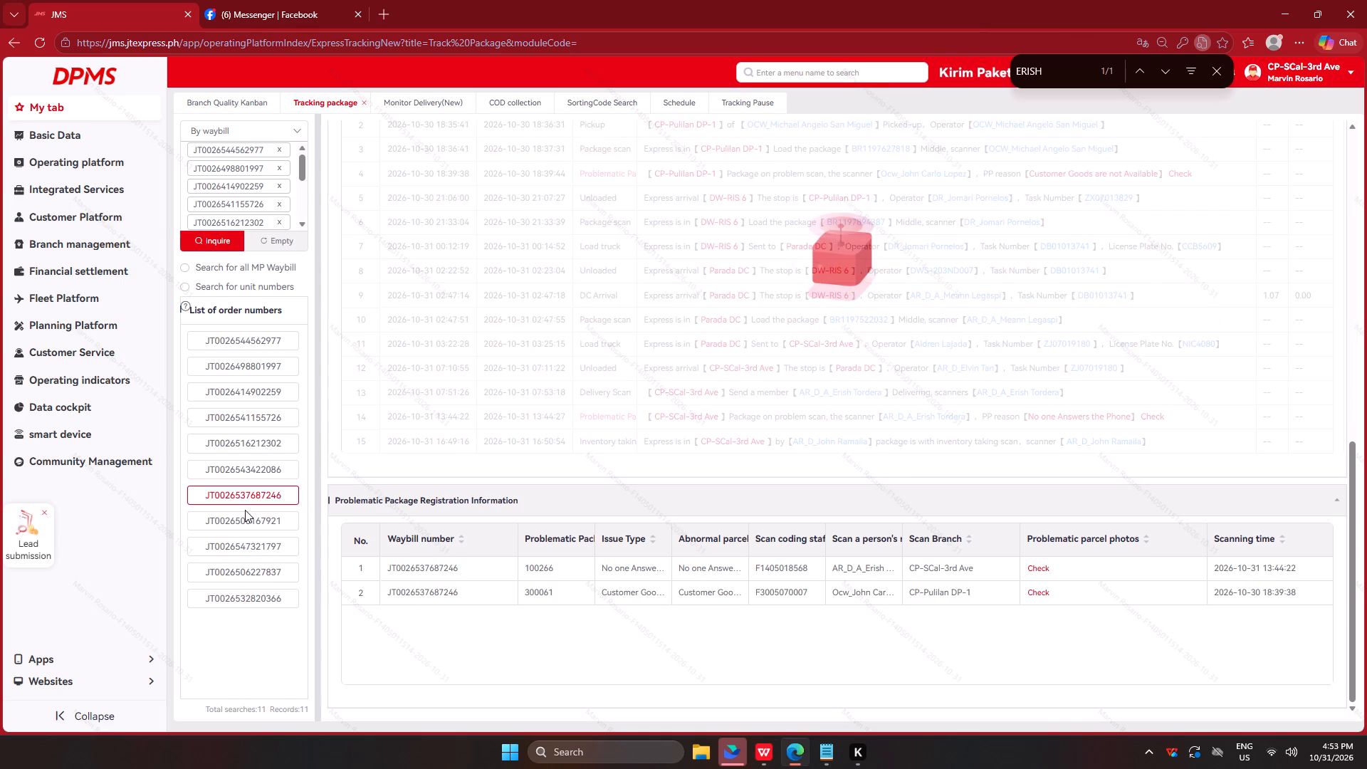
pyautogui.click(243, 523)
pyautogui.click(256, 548)
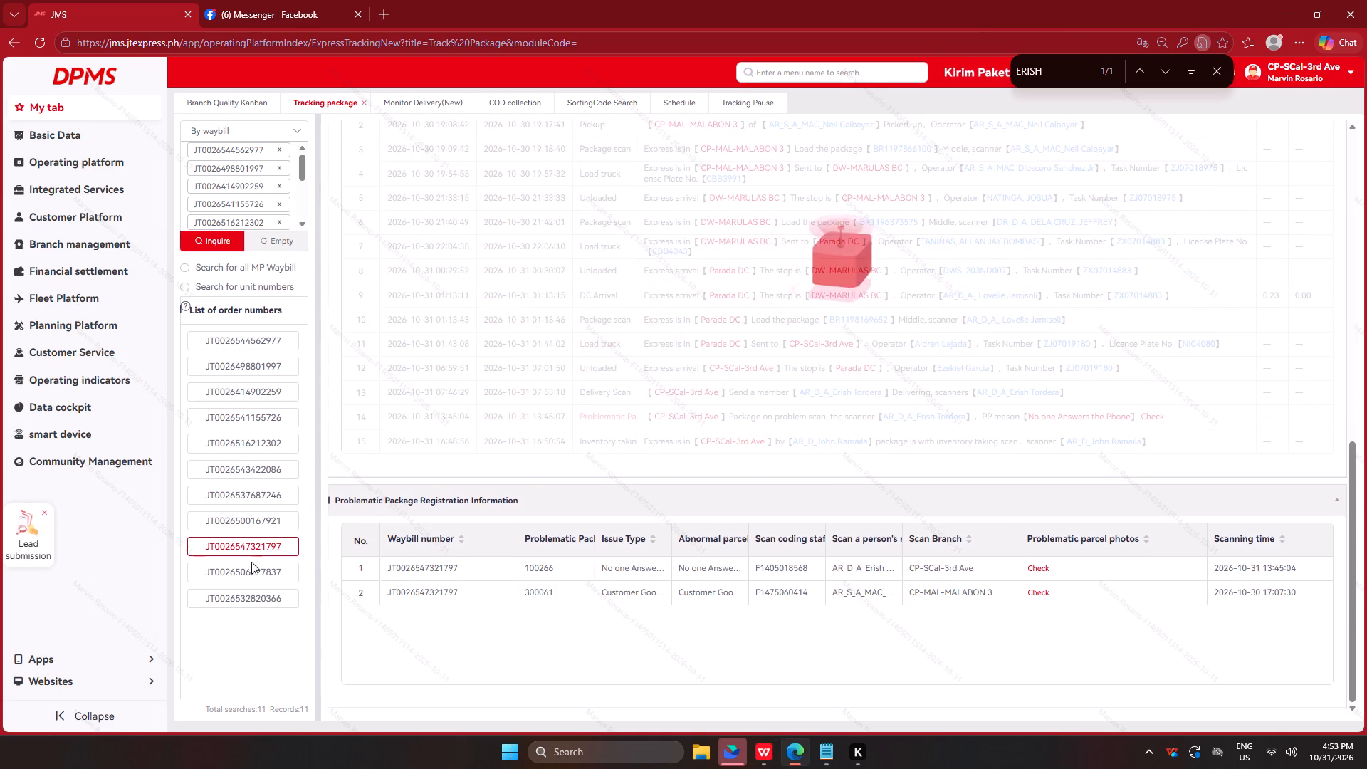
pyautogui.click(251, 572)
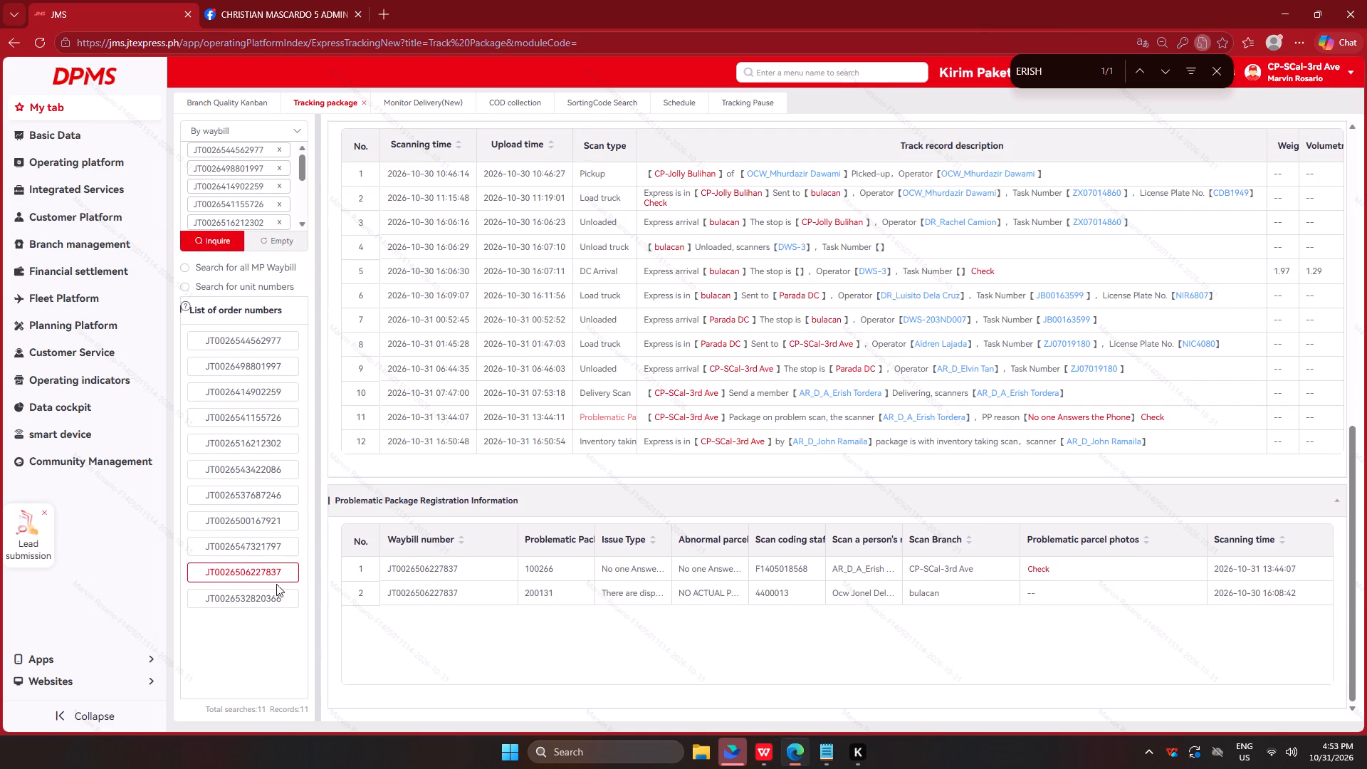
pyautogui.click(268, 600)
# Open the COD collection page in the browser and switch back to the CHECKING sheet.
pyautogui.hotkey('alt', 'Tab')
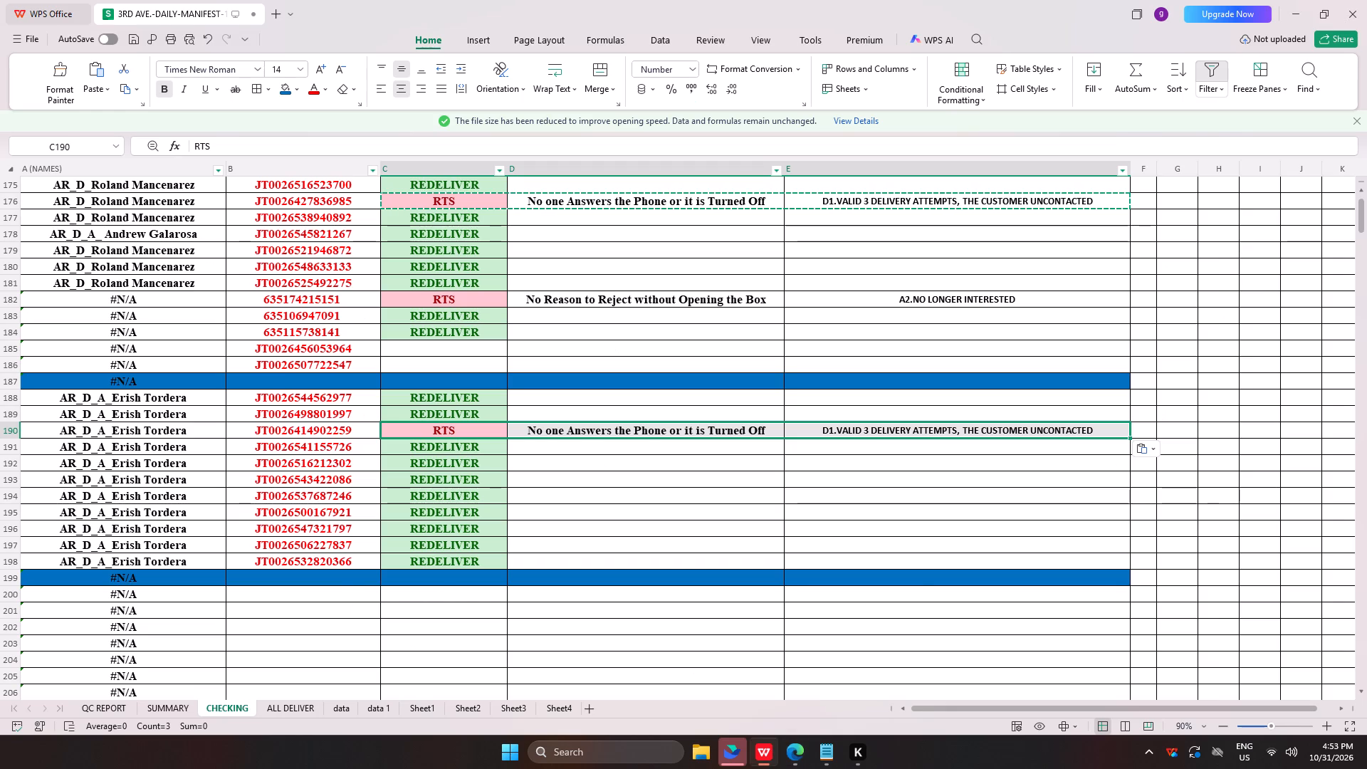
pyautogui.hotkey('alt', 'Tab')
pyautogui.click(518, 95)
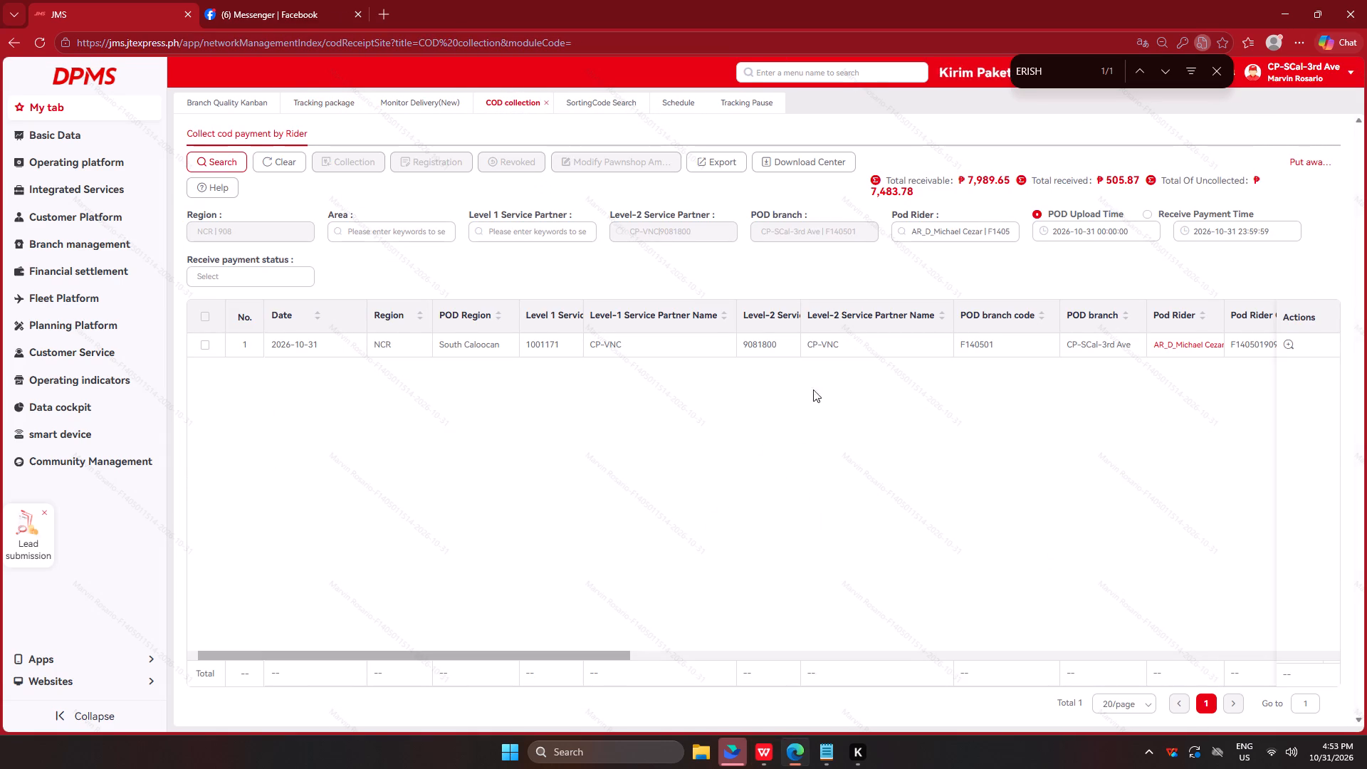
pyautogui.hotkey('alt', 'Tab')
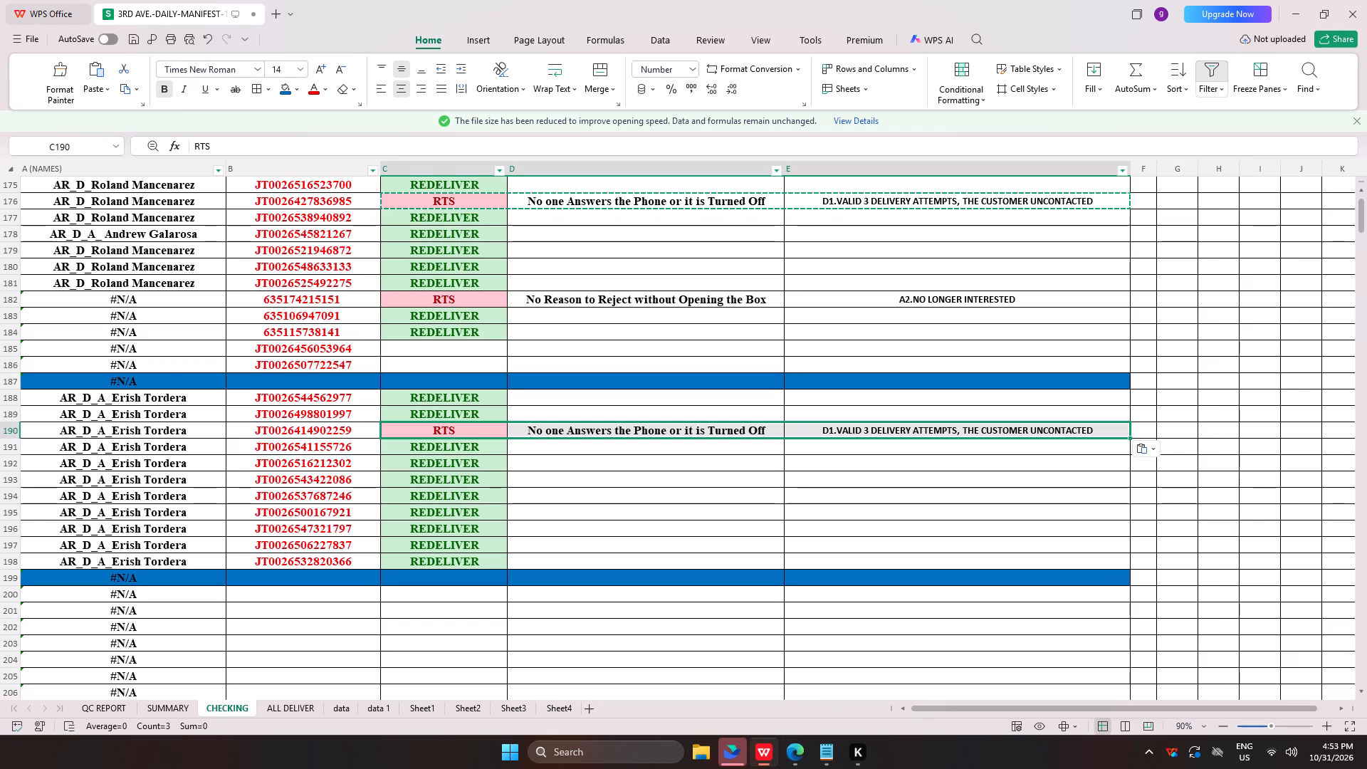
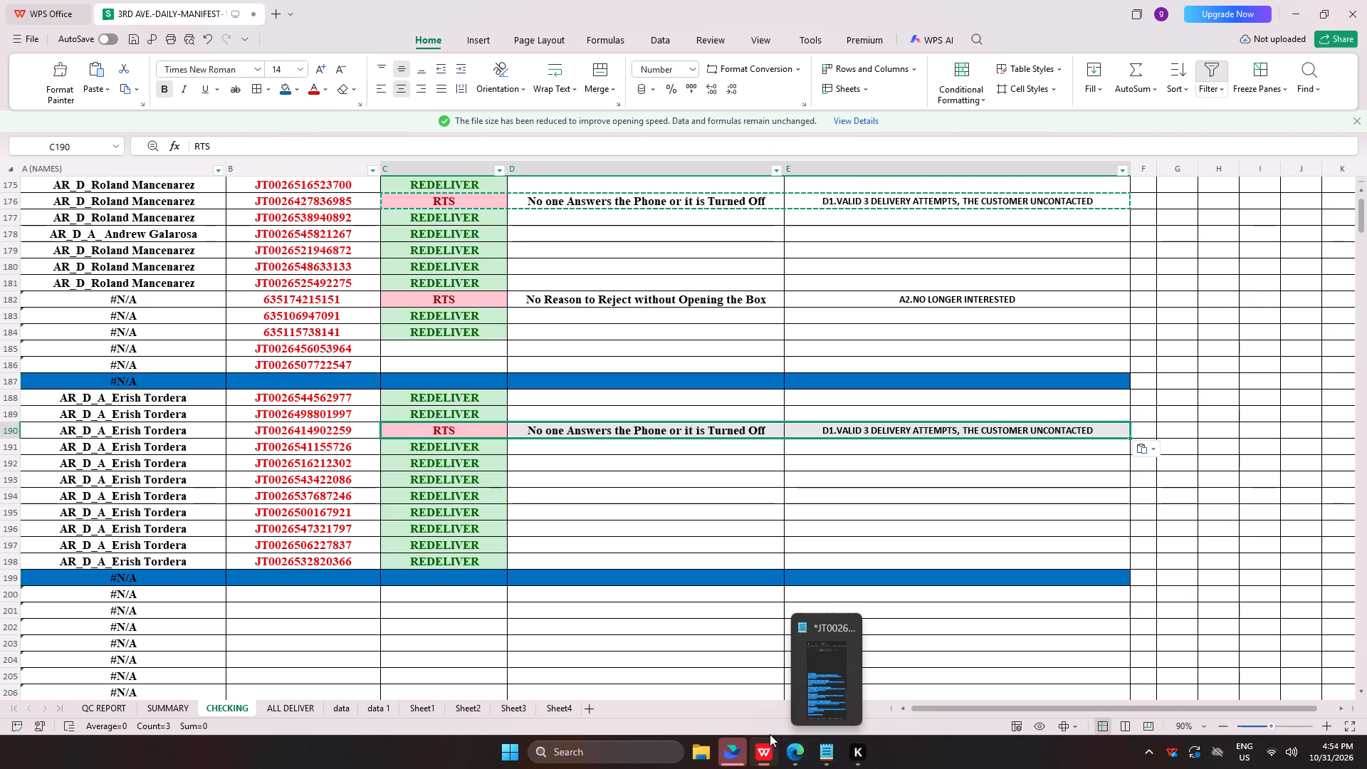
pyautogui.hotkey('alt', 'Tab')
pyautogui.hotkey('alt', 'Tab')
pyautogui.hotkey('alt', 'Tab')
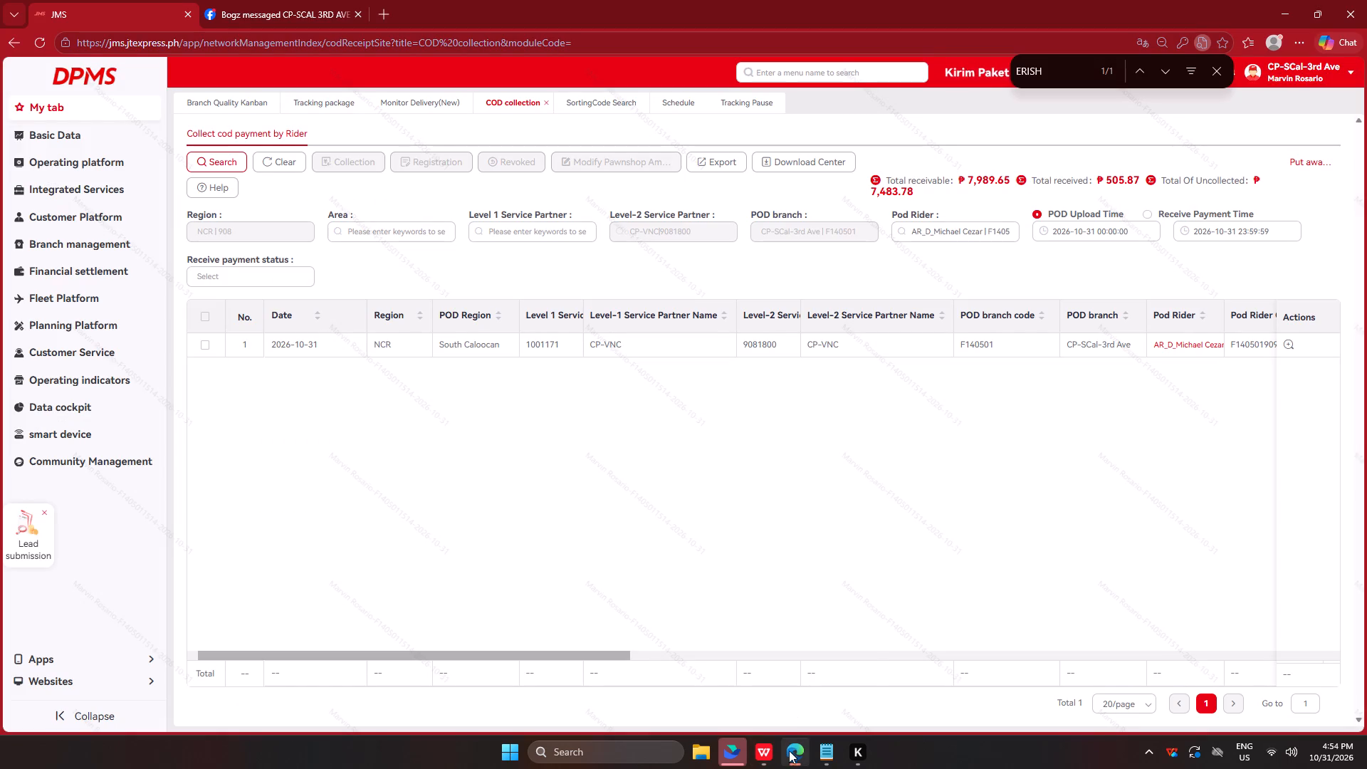
pyautogui.click(820, 748)
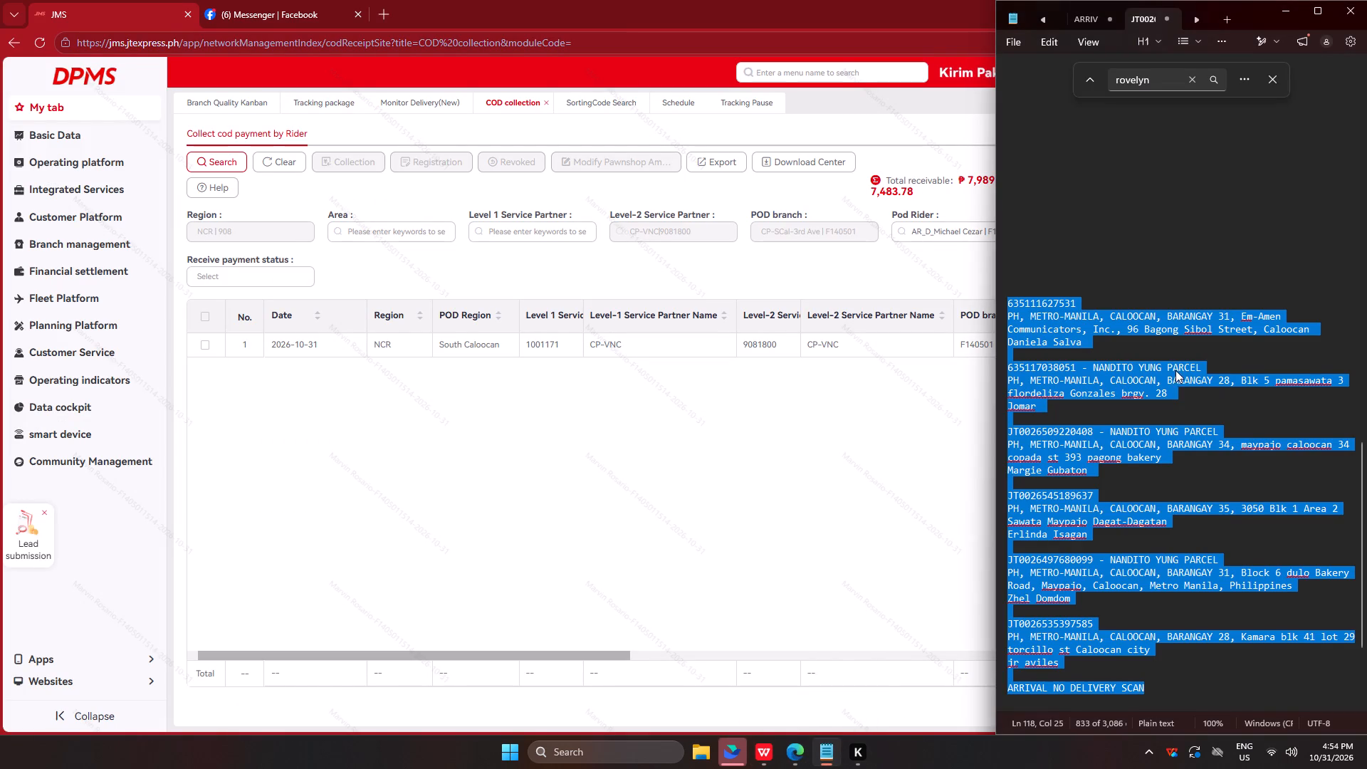
pyautogui.scroll(-2, 1188, 403)
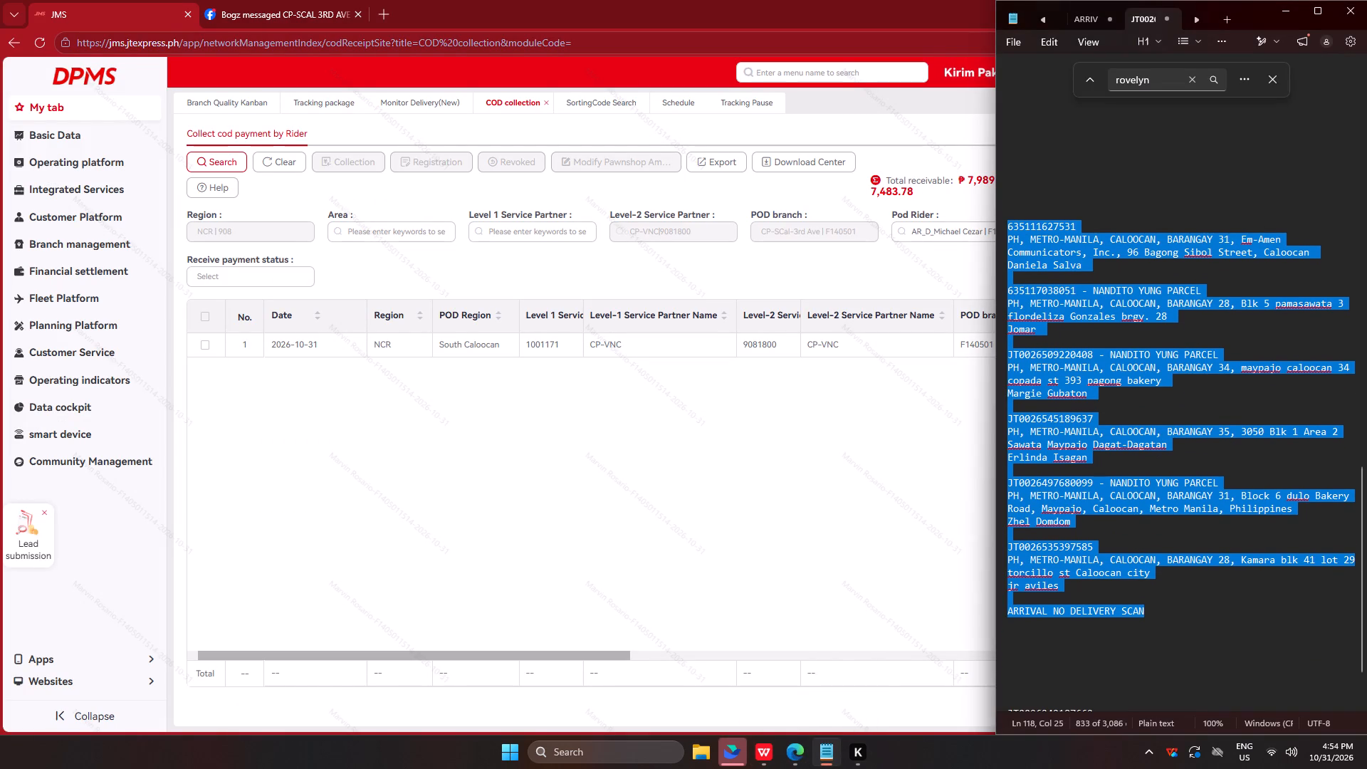
pyautogui.click(1196, 456)
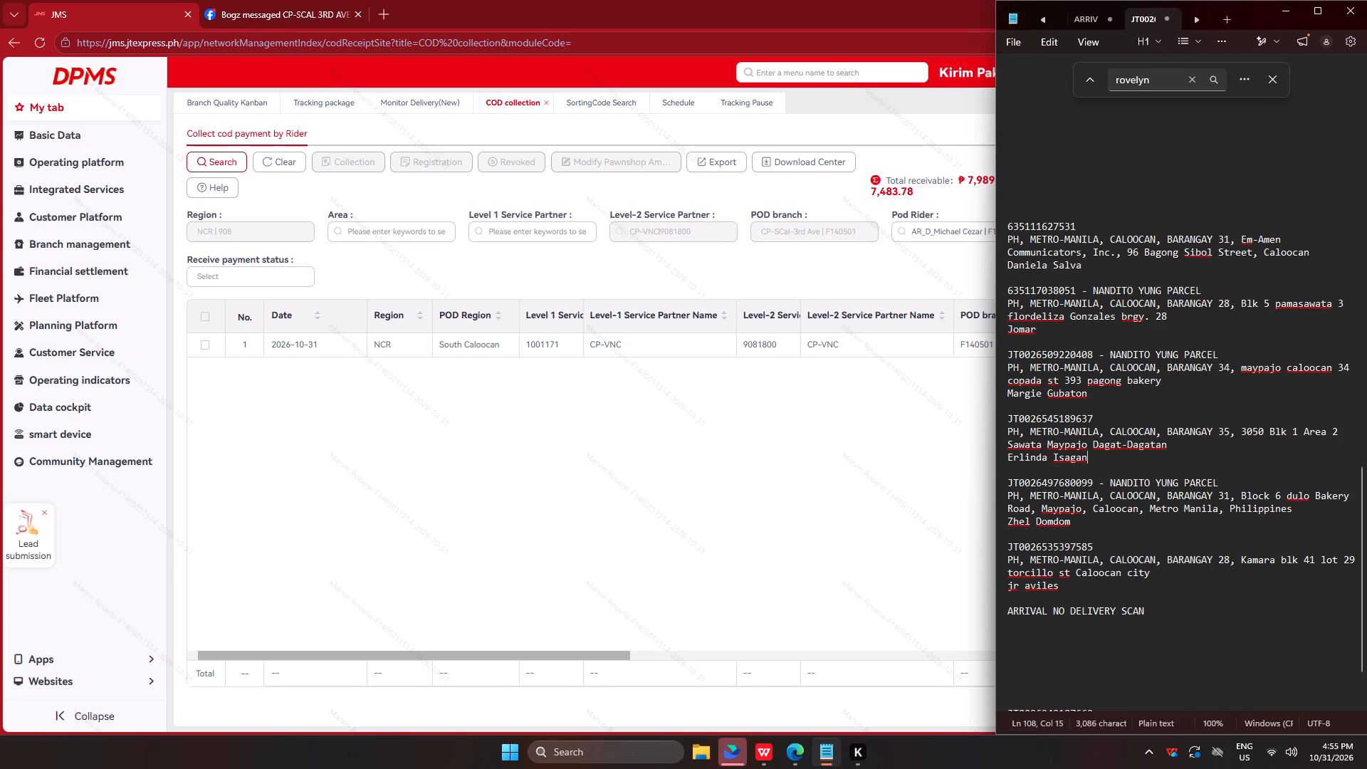
pyautogui.moveTo(1103, 456); pyautogui.dragTo(995, 419)
pyautogui.hotkey('ctrl', 'x')
pyautogui.click(1029, 186)
pyautogui.hotkey('ctrl', 'v')
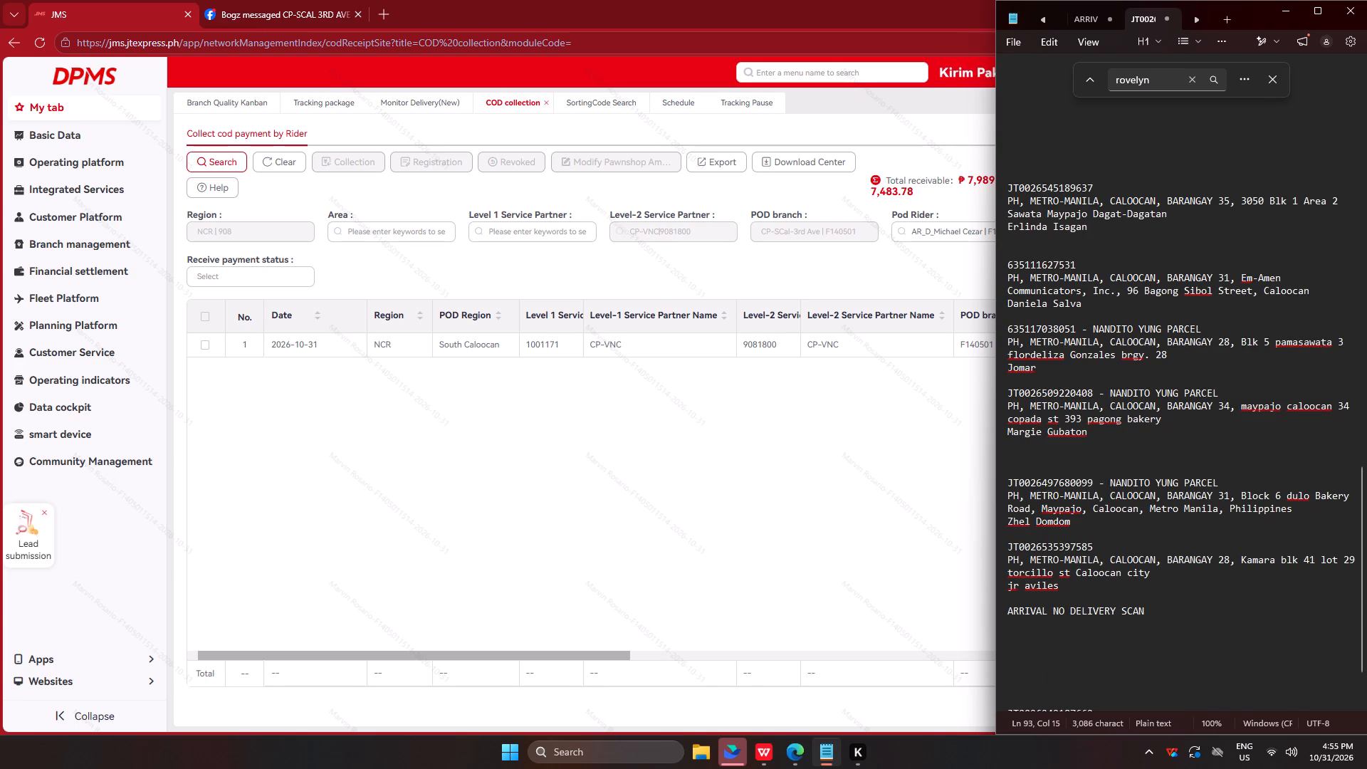
pyautogui.click(1020, 461)
pyautogui.press('BackSpace')
pyautogui.click(1024, 451)
pyautogui.press('BackSpace')
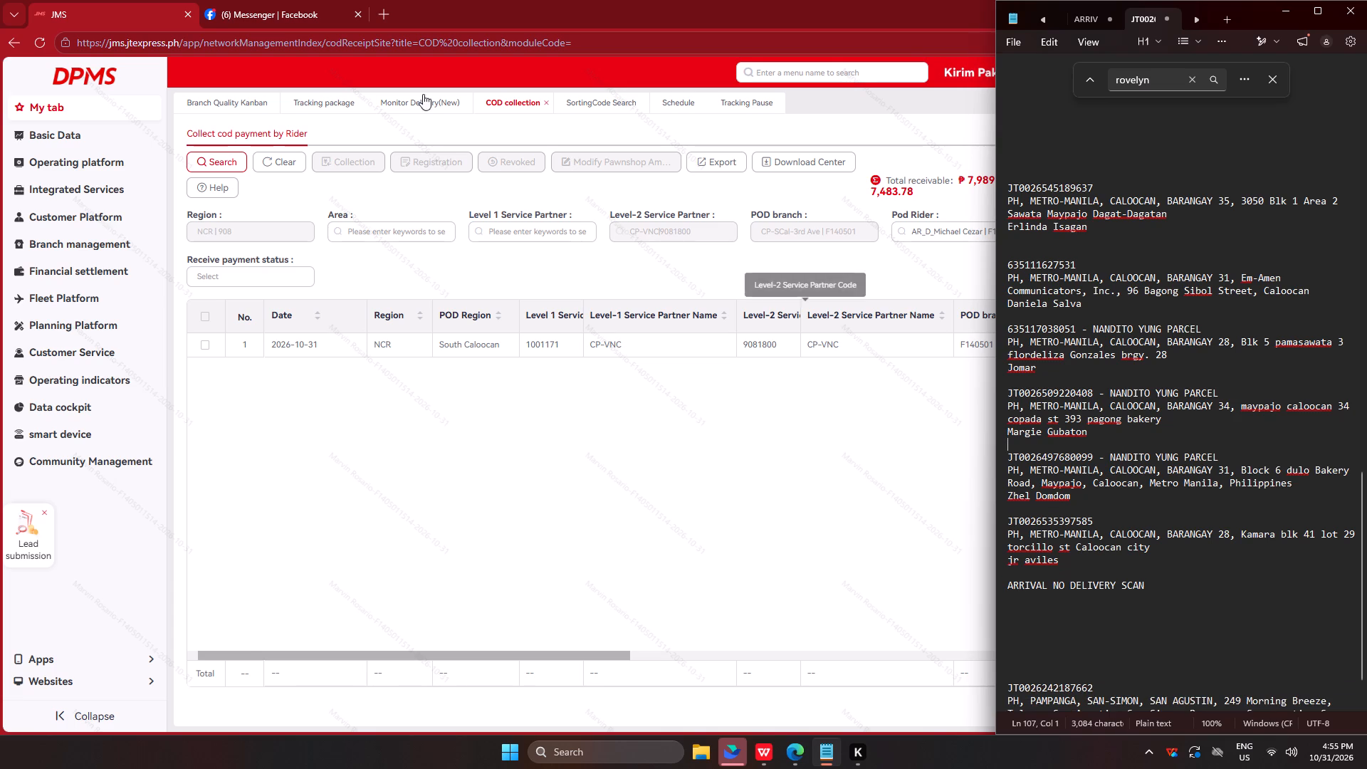
# In the browser's Monitor Delivery summary, find courier FRANCO and open the details of his Currently Not POD quantity.
pyautogui.click(419, 108)
pyautogui.click(199, 129)
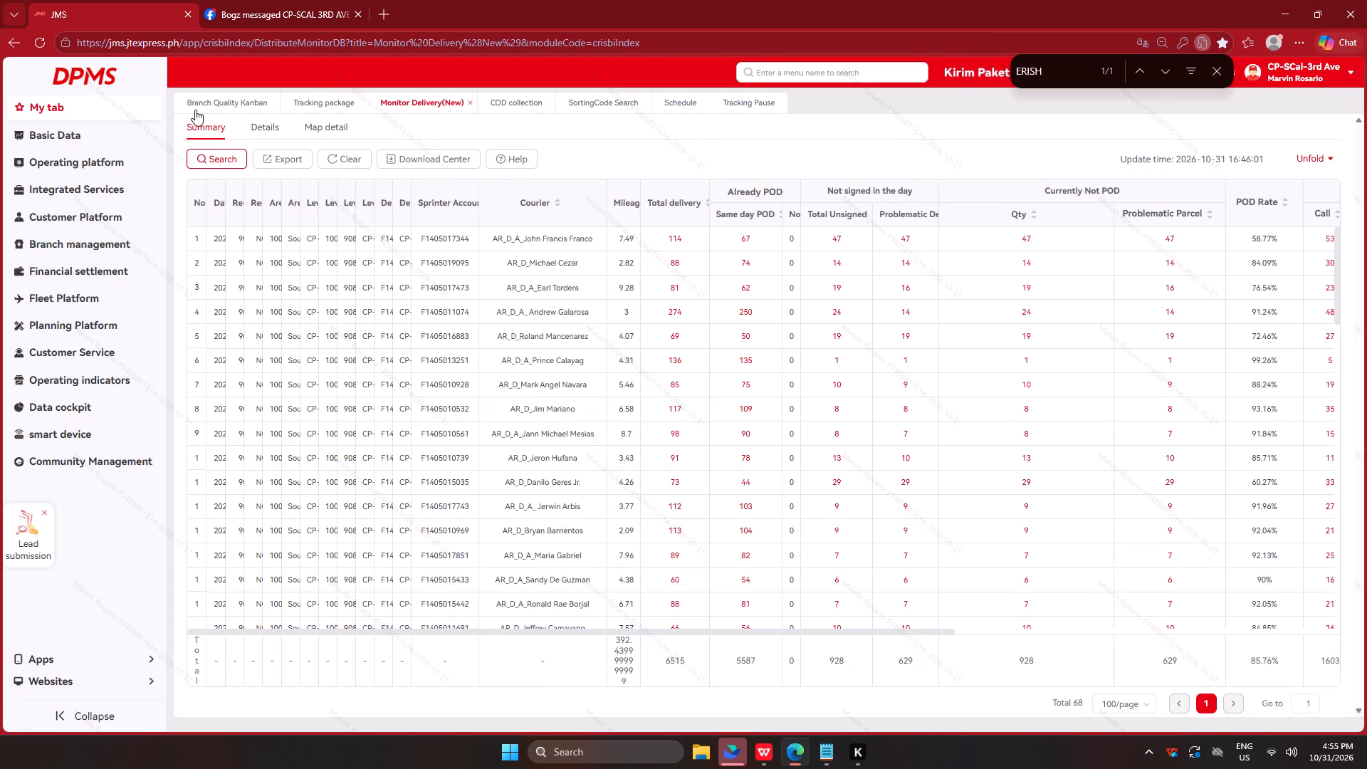
pyautogui.moveTo(1074, 79); pyautogui.dragTo(765, 59)
pyautogui.write('FRAB')
pyautogui.press('BackSpace')
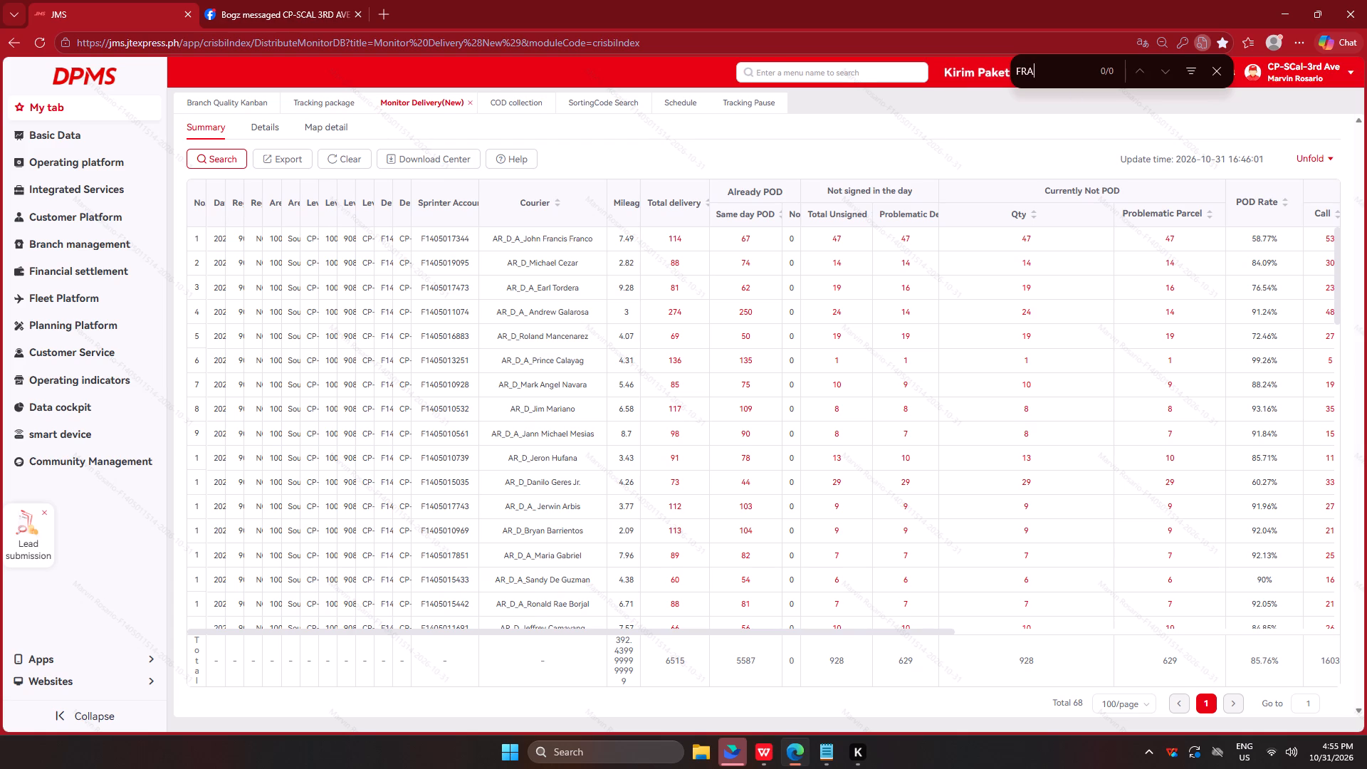
pyautogui.write('NCO')
pyautogui.press('Return')
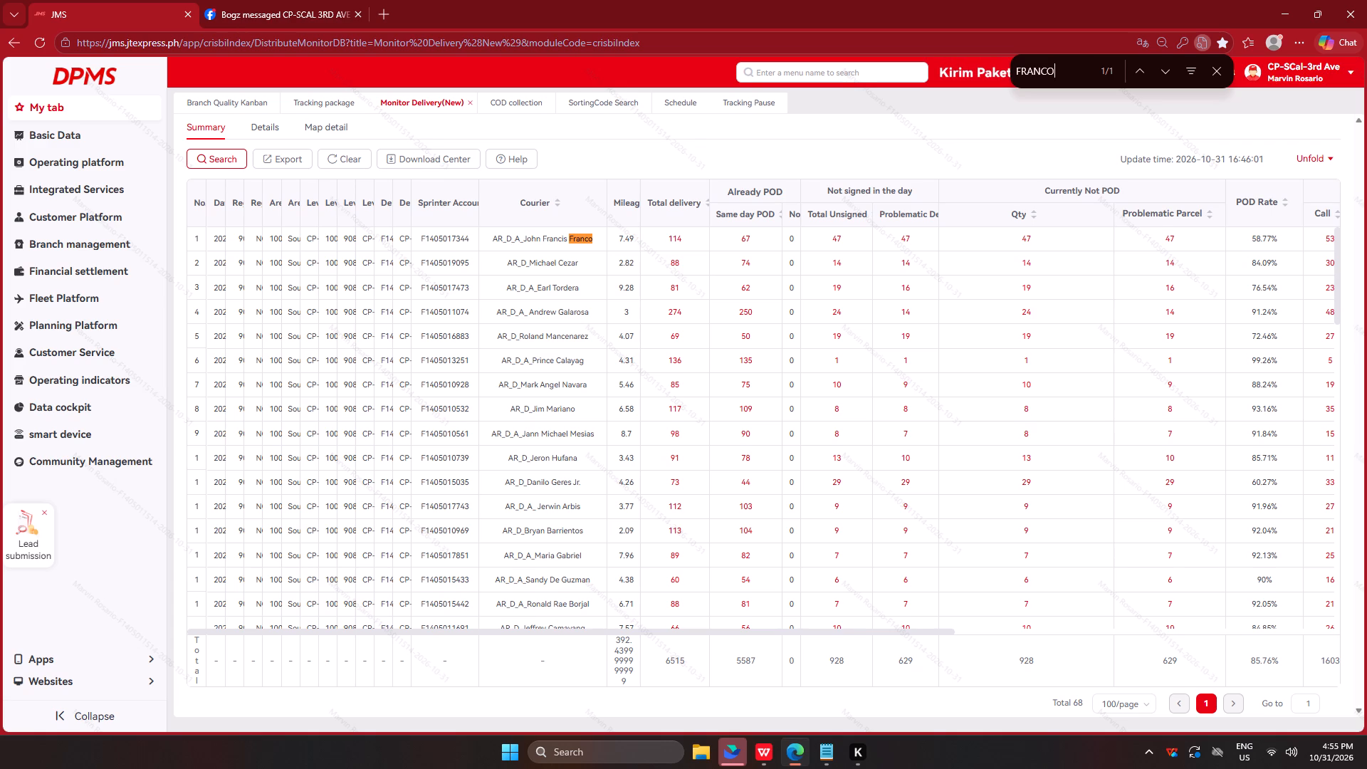
pyautogui.click(1027, 238)
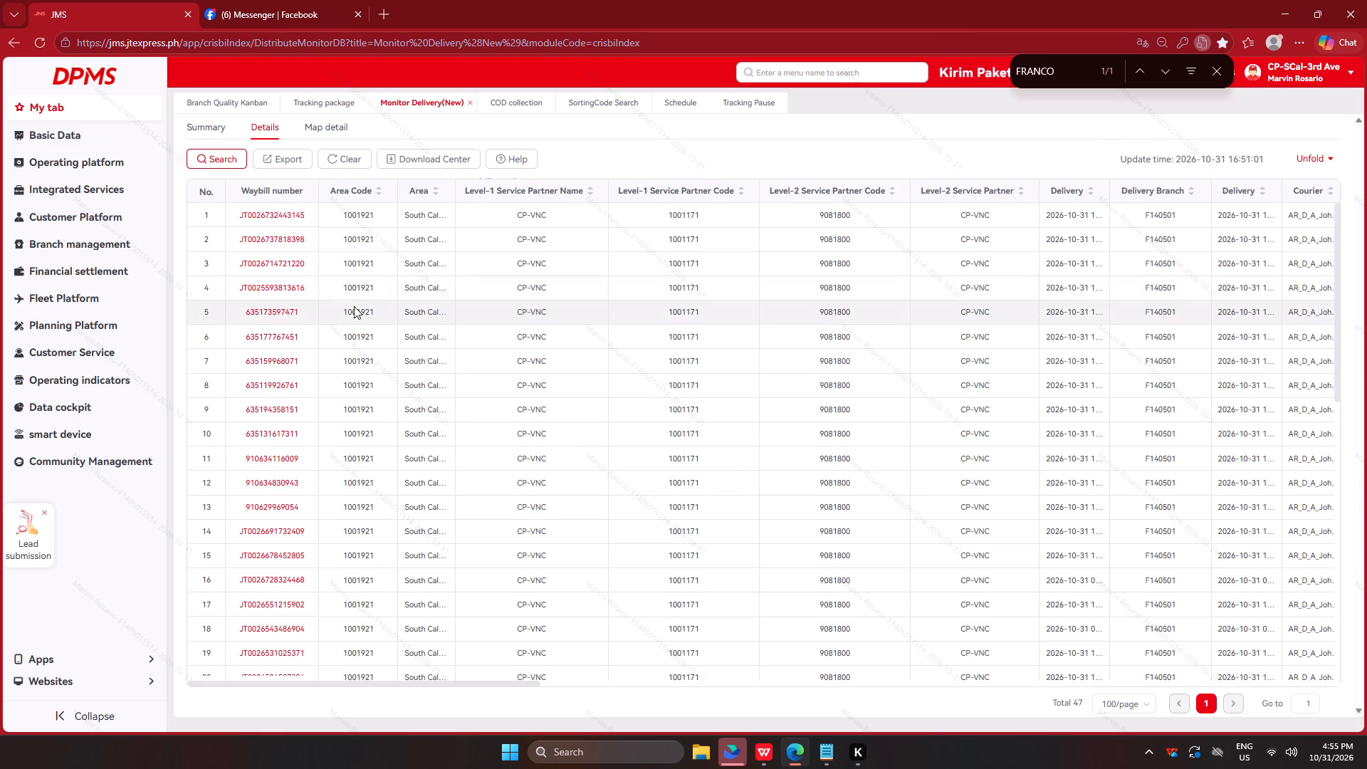
# Export the courier's not-delivered details and open the newest completed export file from the Download Center.
pyautogui.click(287, 156)
pyautogui.click(785, 434)
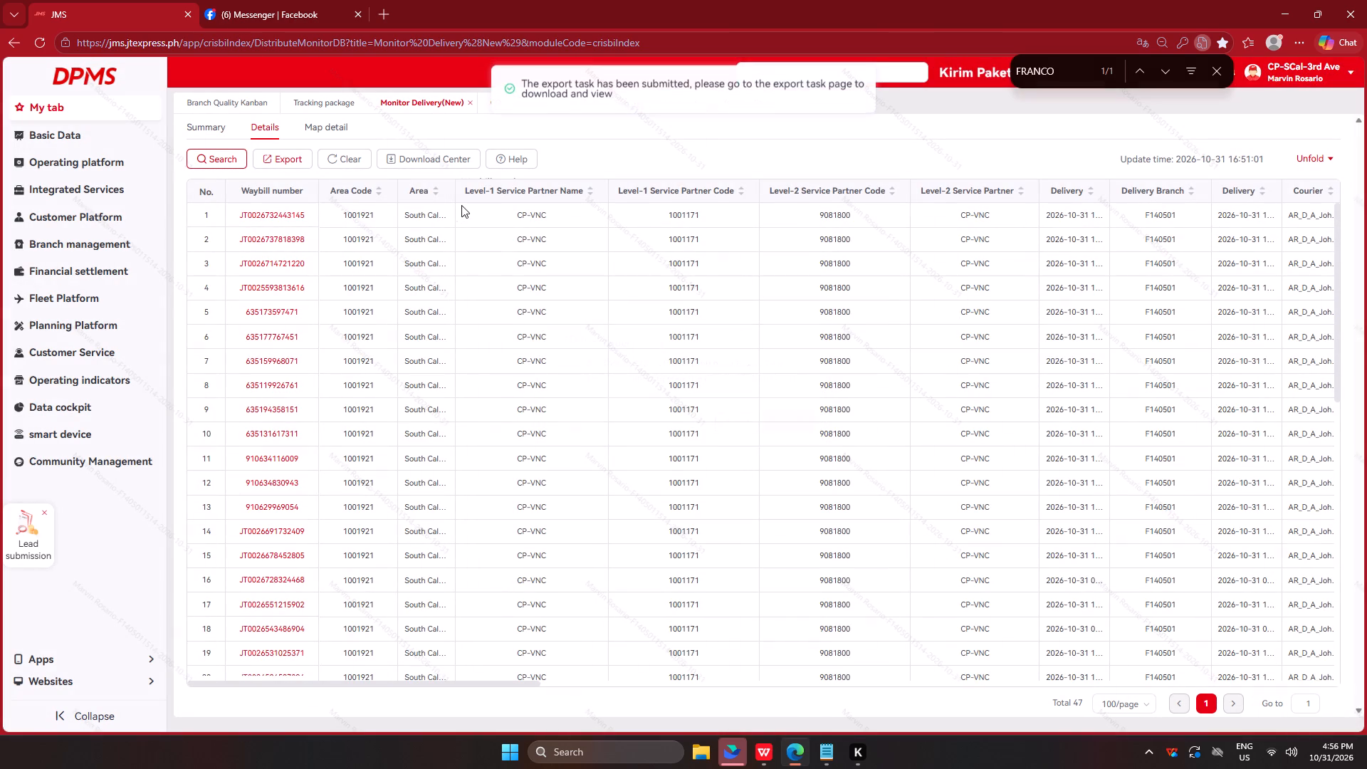
pyautogui.click(432, 161)
pyautogui.click(429, 160)
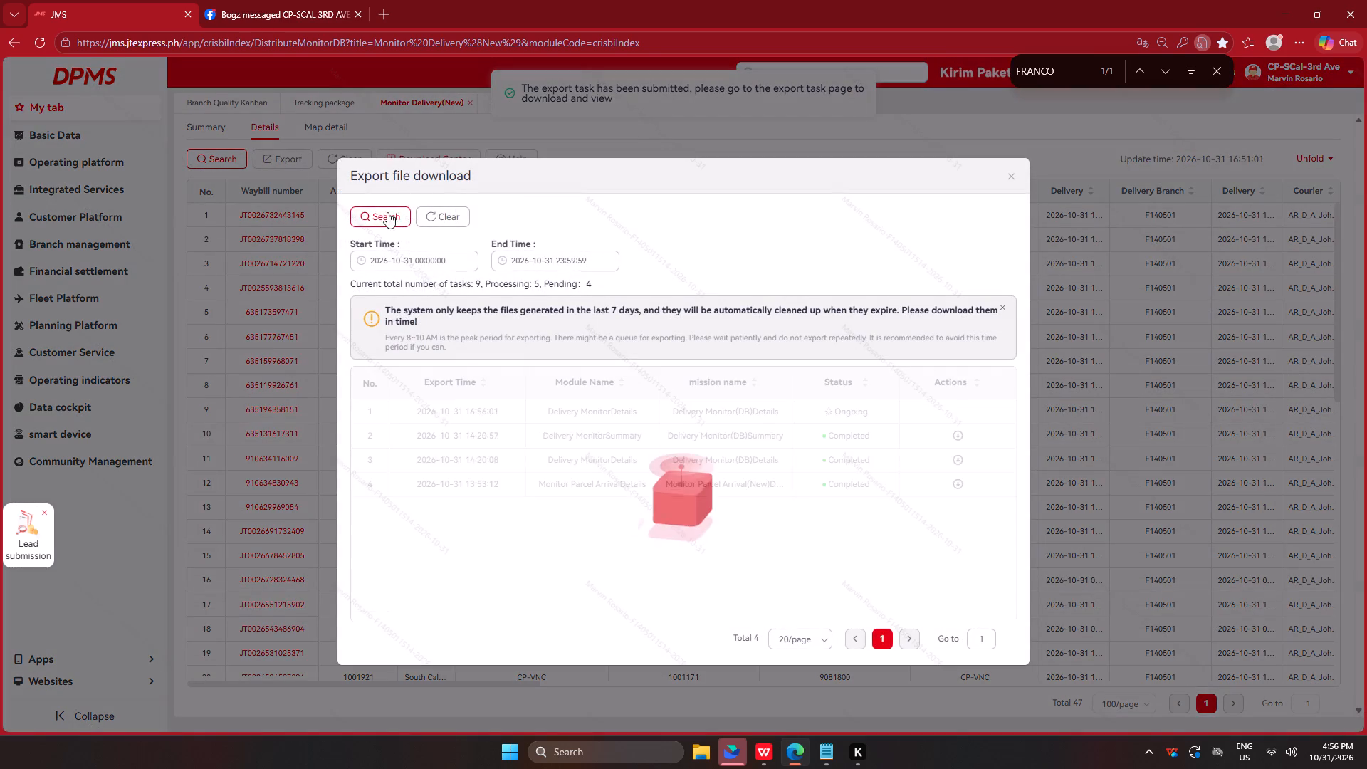
pyautogui.tripleClick(387, 217)
pyautogui.tripleClick(387, 217)
pyautogui.click(387, 217)
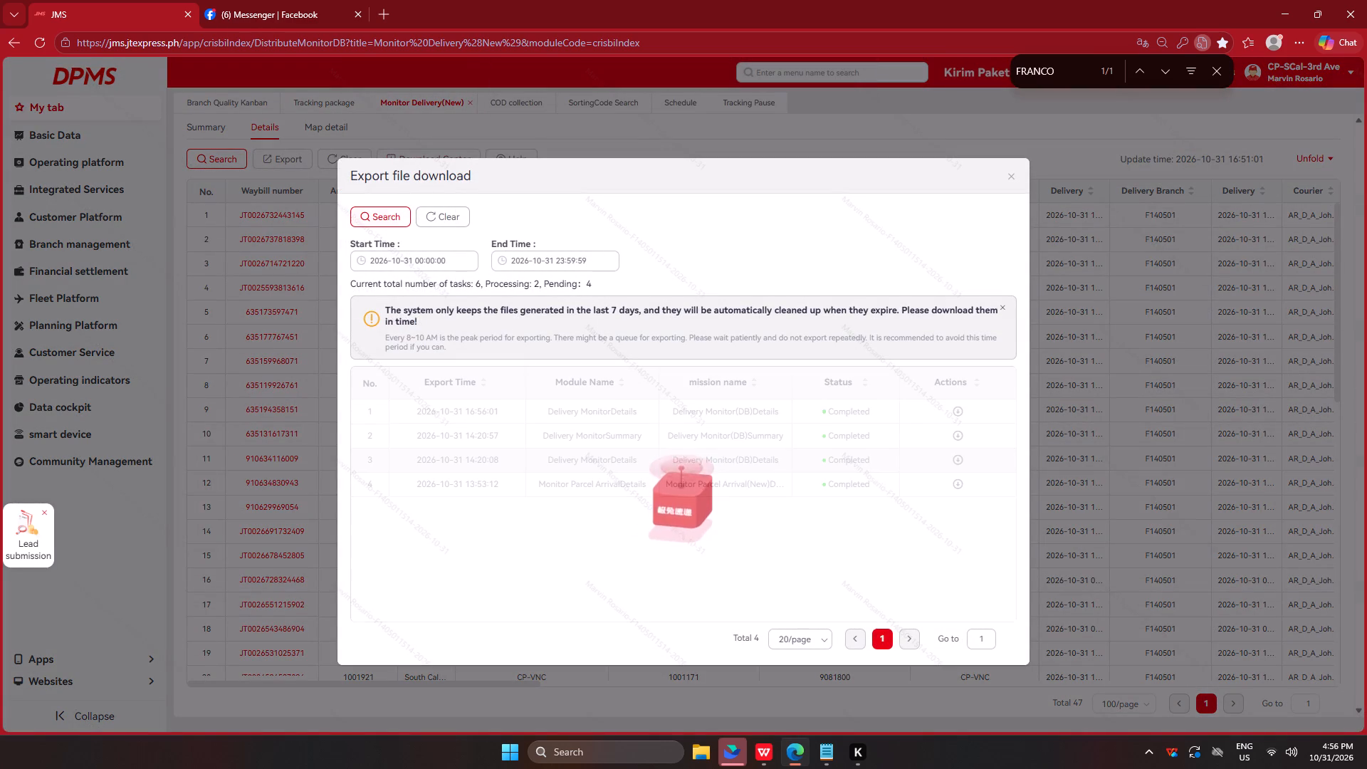
pyautogui.click(953, 415)
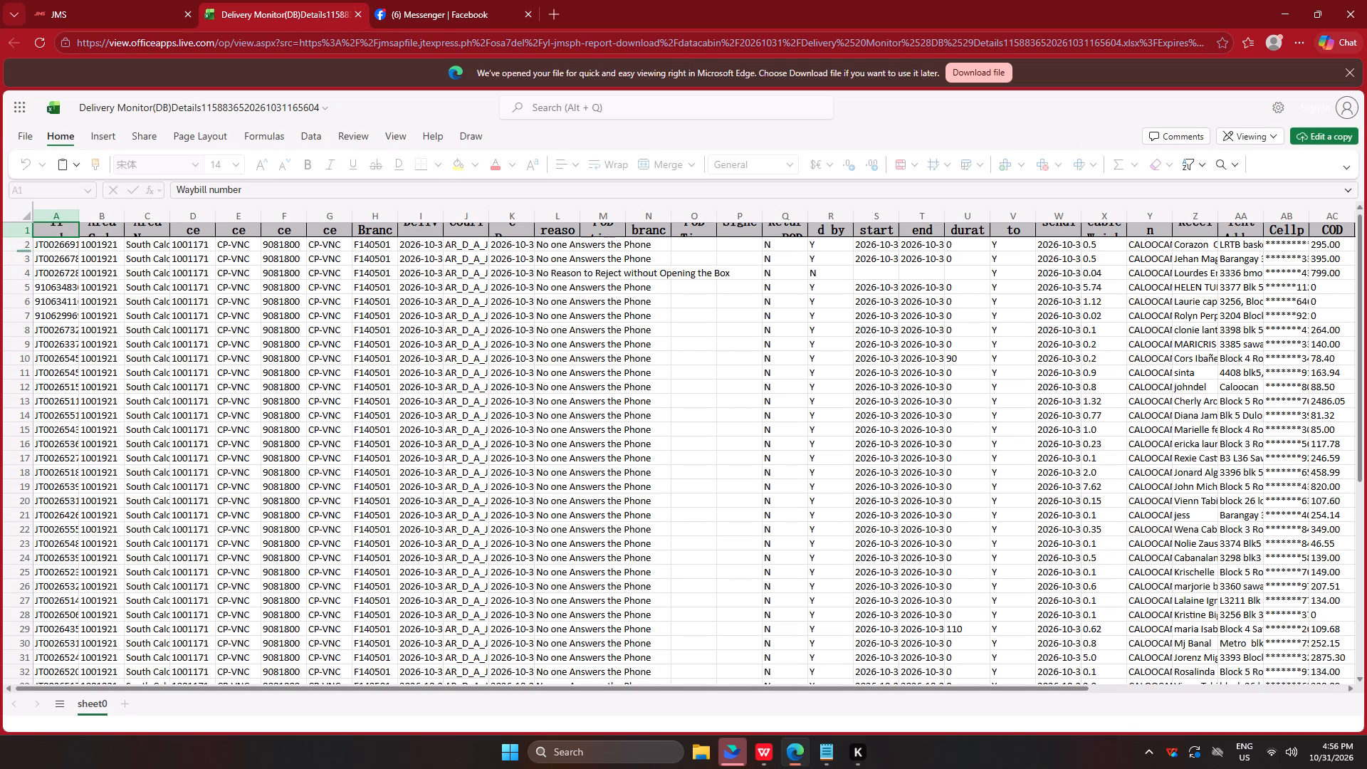
# Copy all waybill numbers from the export's column A, close the file, and paste them as values into the CHECKING sheet from B200.
pyautogui.click(52, 249)
pyautogui.hotkey('ctrl', 'shift', 'Down')
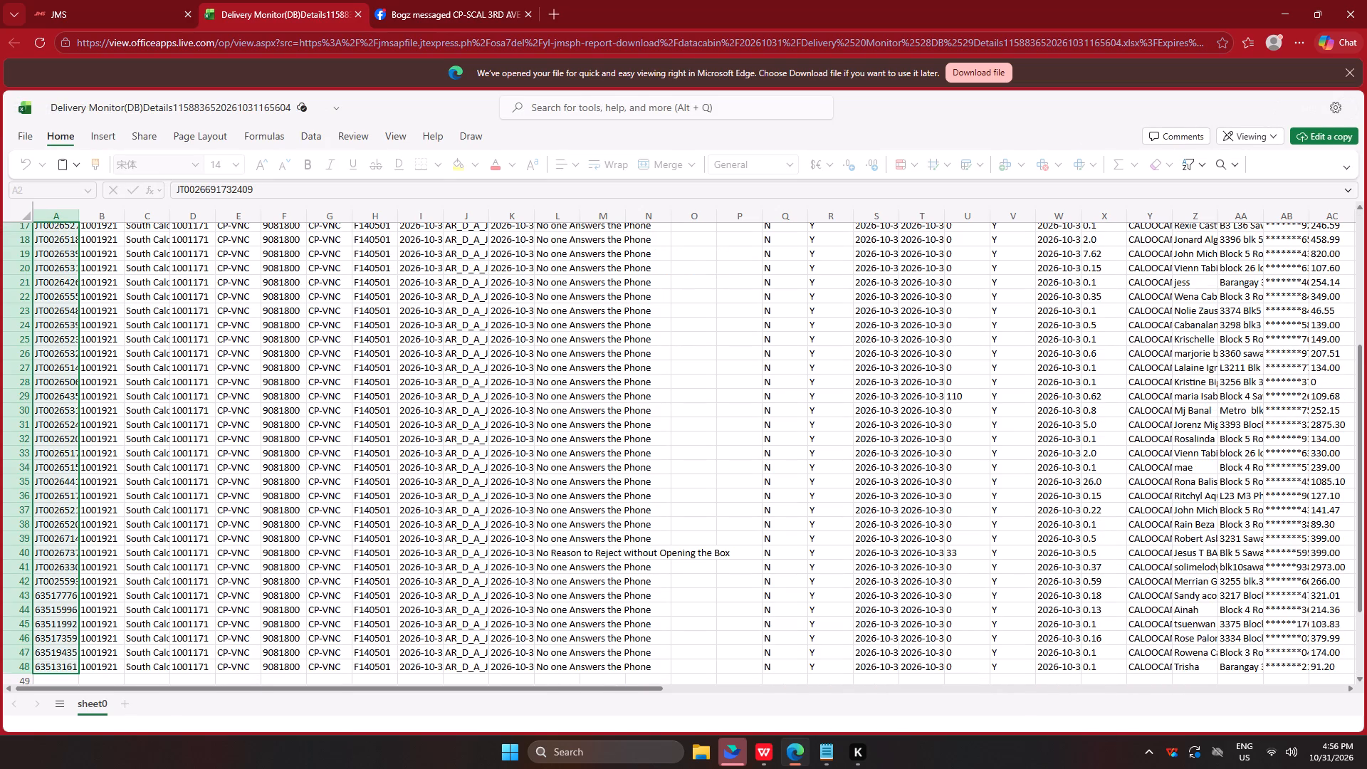
pyautogui.hotkey('ctrl', 'c')
pyautogui.hotkey('ctrl', 'c')
pyautogui.hotkey('ctrl', 'c')
pyautogui.hotkey('ctrl', 'c')
pyautogui.hotkey('ctrl', 'c')
pyautogui.hotkey('ctrl', 'c')
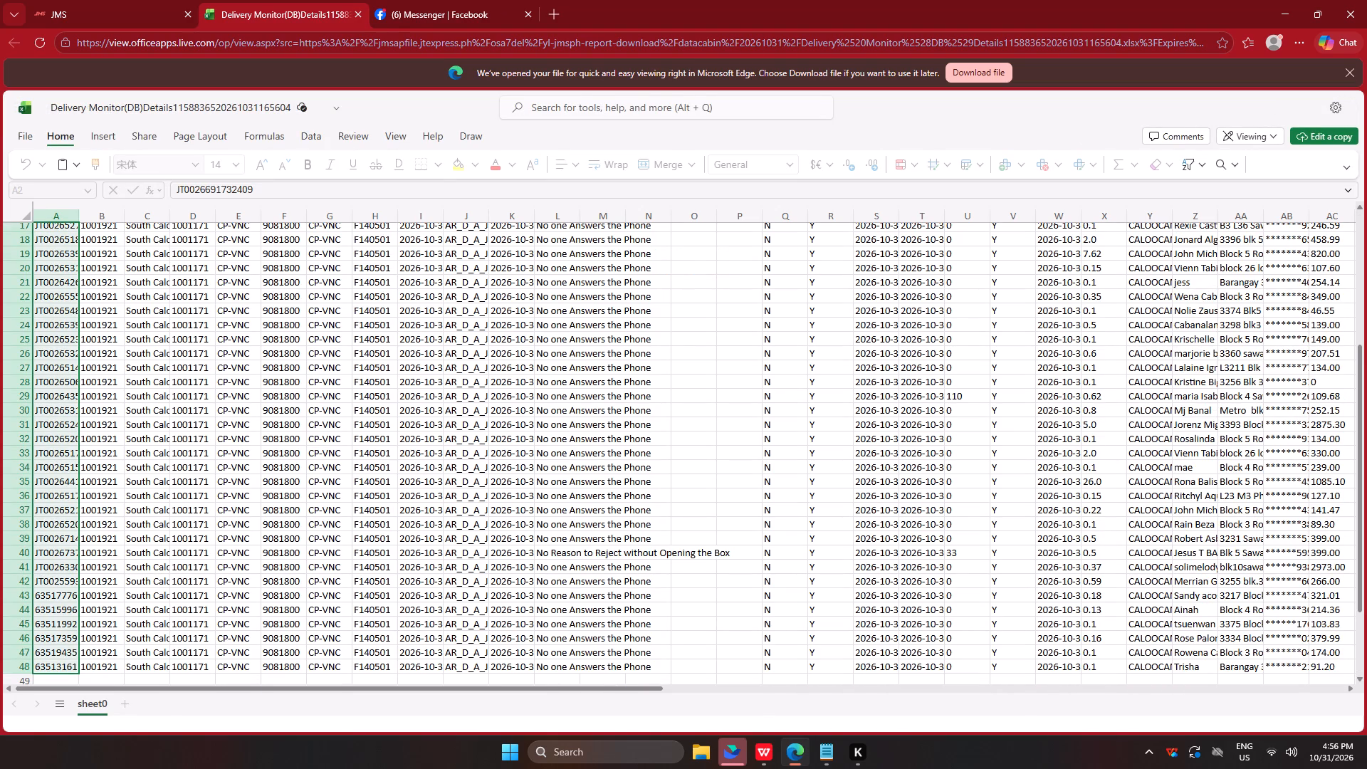
pyautogui.hotkey('ctrl', 'c')
pyautogui.hotkey('ctrl', 'c')
pyautogui.hotkey('ctrl', 'c')
pyautogui.hotkey('ctrl', 'c')
pyautogui.hotkey('ctrl', 'c')
pyautogui.hotkey('ctrl', 'c')
pyautogui.hotkey('ctrl', 'c')
pyautogui.hotkey('ctrl', 'c')
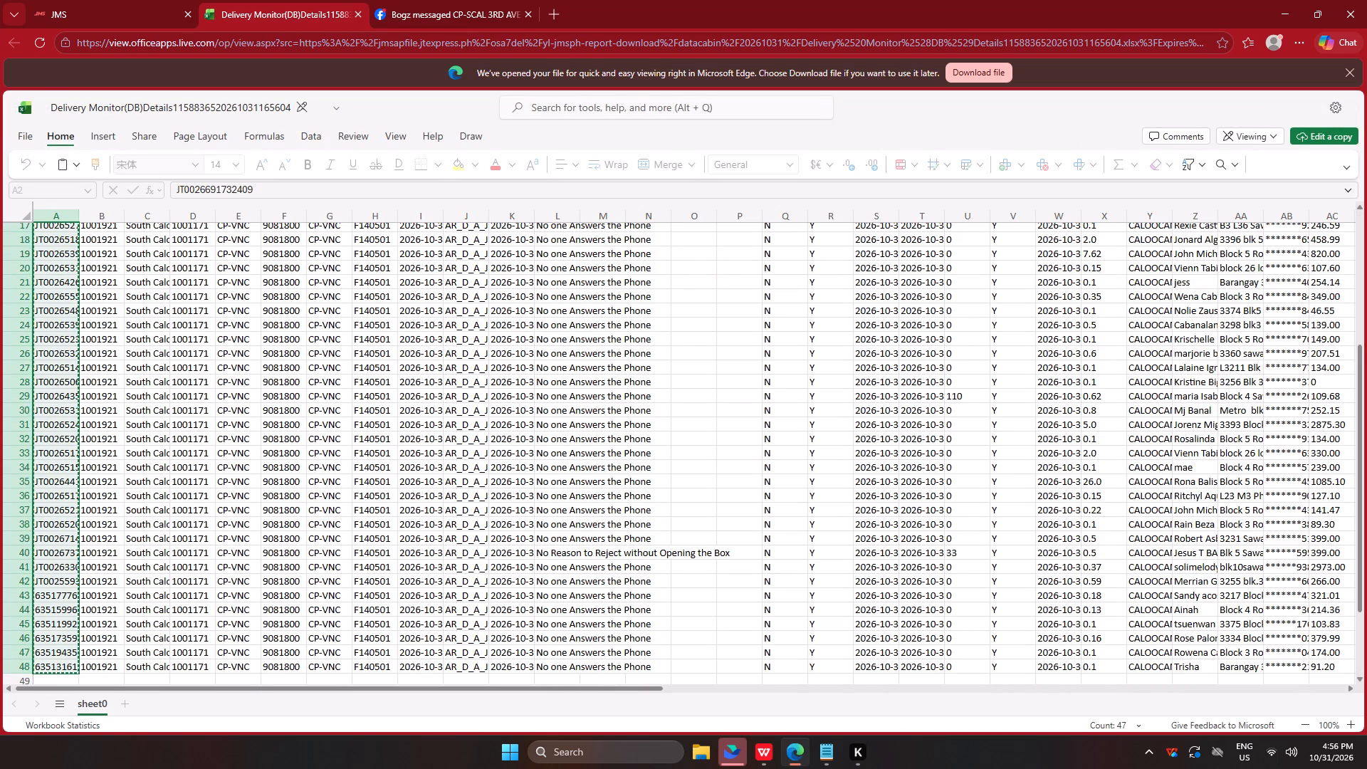
pyautogui.hotkey('ctrl', 'w')
pyautogui.click(758, 762)
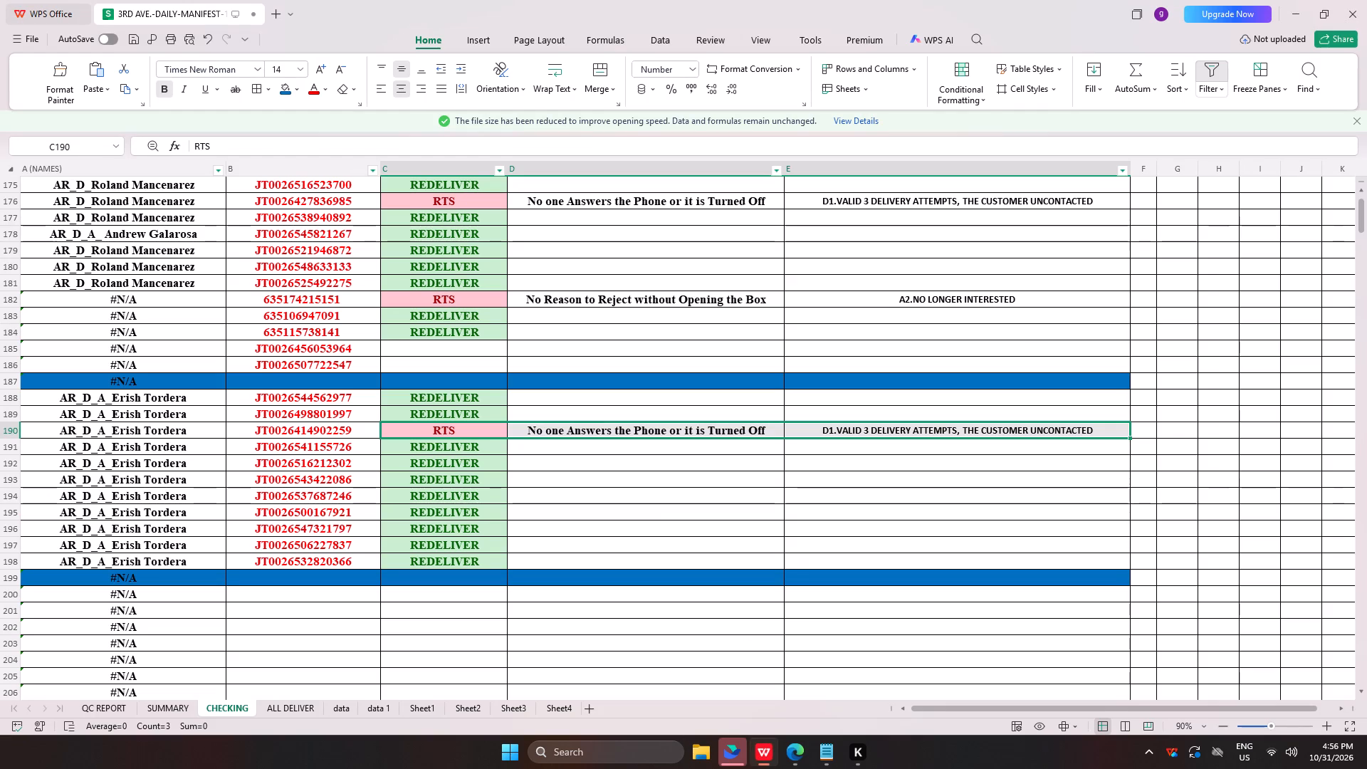
pyautogui.click(300, 594)
pyautogui.rightClick(300, 594)
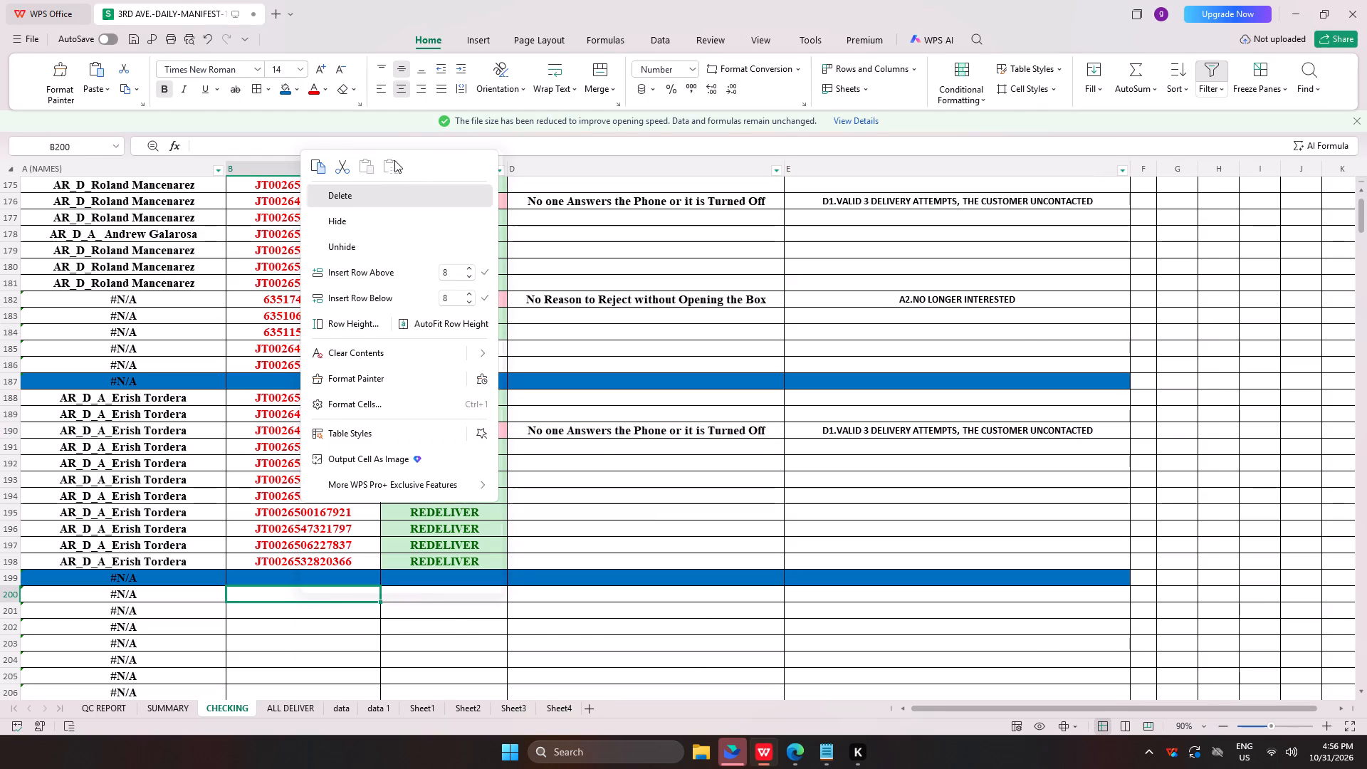
pyautogui.click(394, 160)
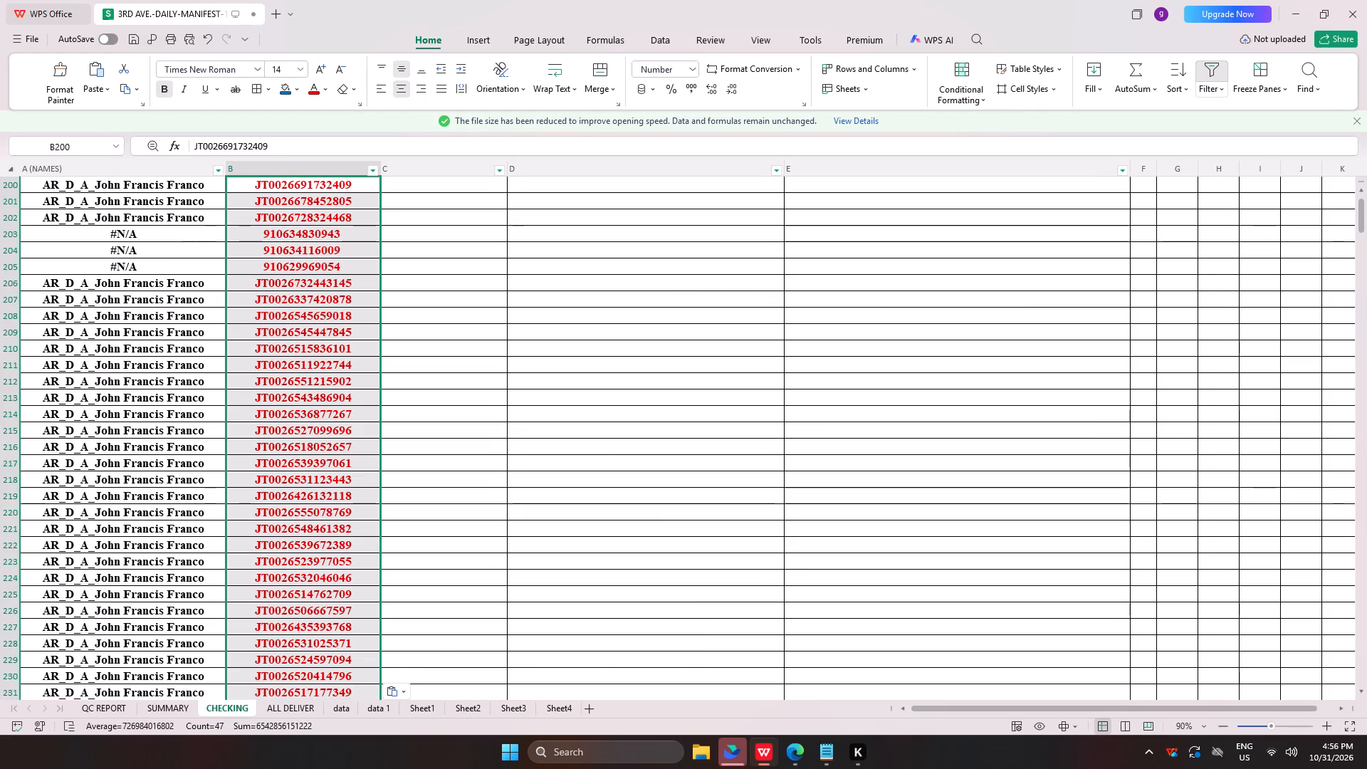
# Fill cells A247:E247, just below the pasted waybills, with the blue separator colour.
pyautogui.scroll(-7, 338, 477)
pyautogui.scroll(-7, 215, 648)
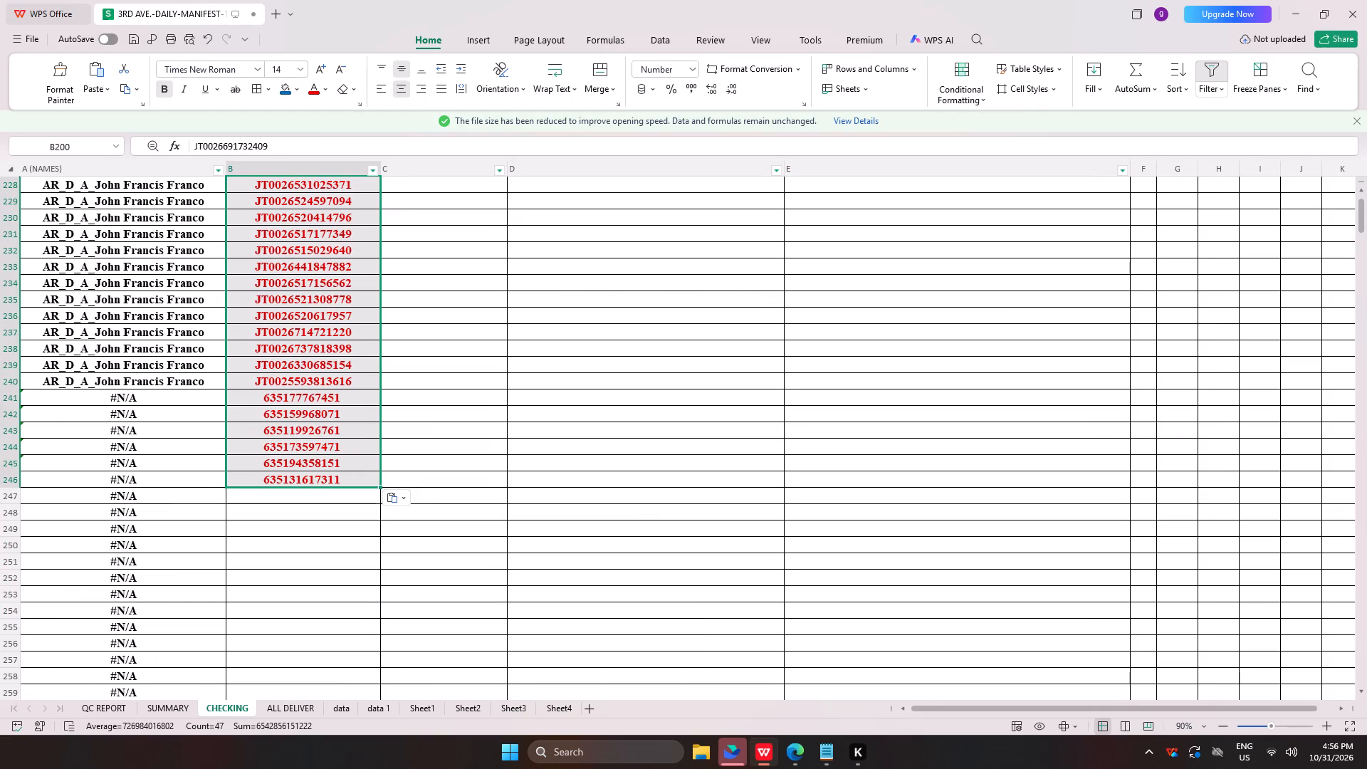
pyautogui.moveTo(102, 496); pyautogui.dragTo(895, 488)
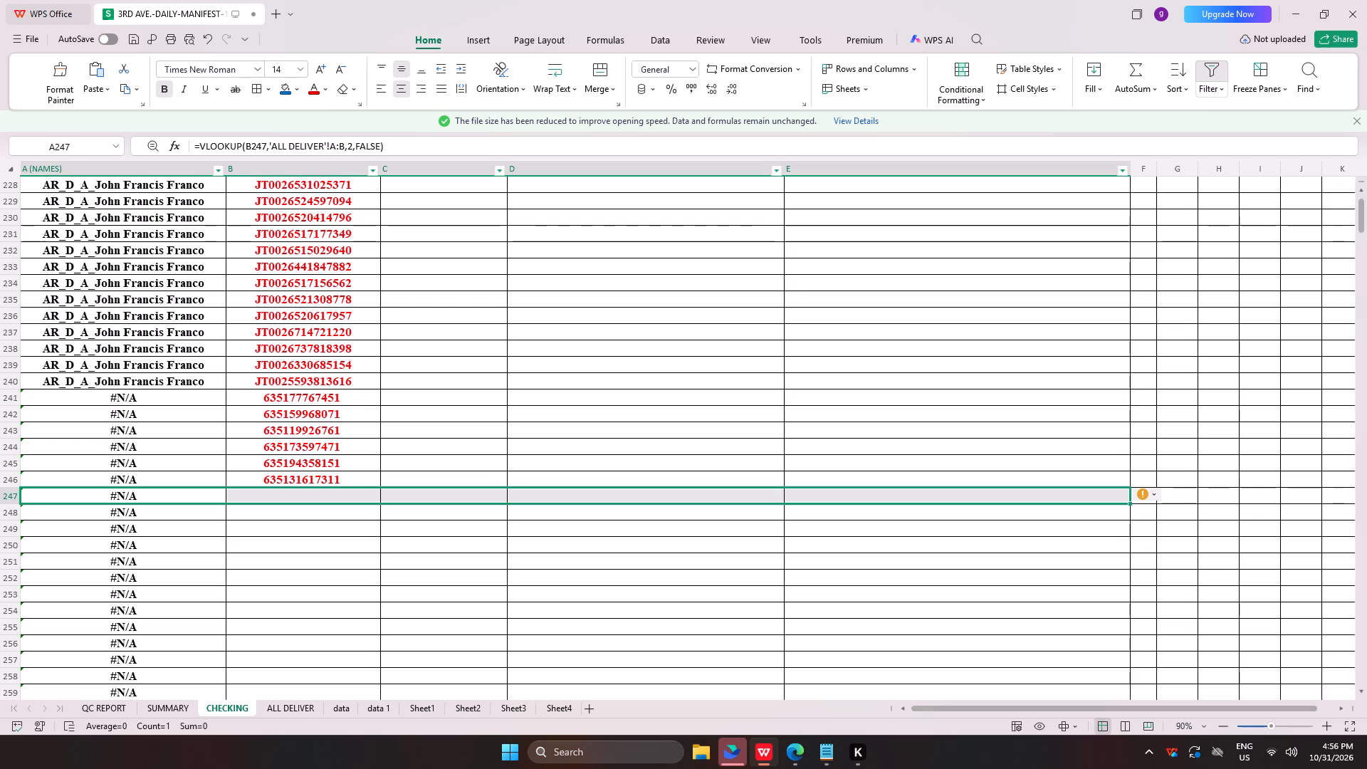
pyautogui.click(283, 87)
# Copy the REDELIVER status from C198 into C200:C246 for all the new waybills.
pyautogui.scroll(14, 479, 433)
pyautogui.scroll(5, 460, 330)
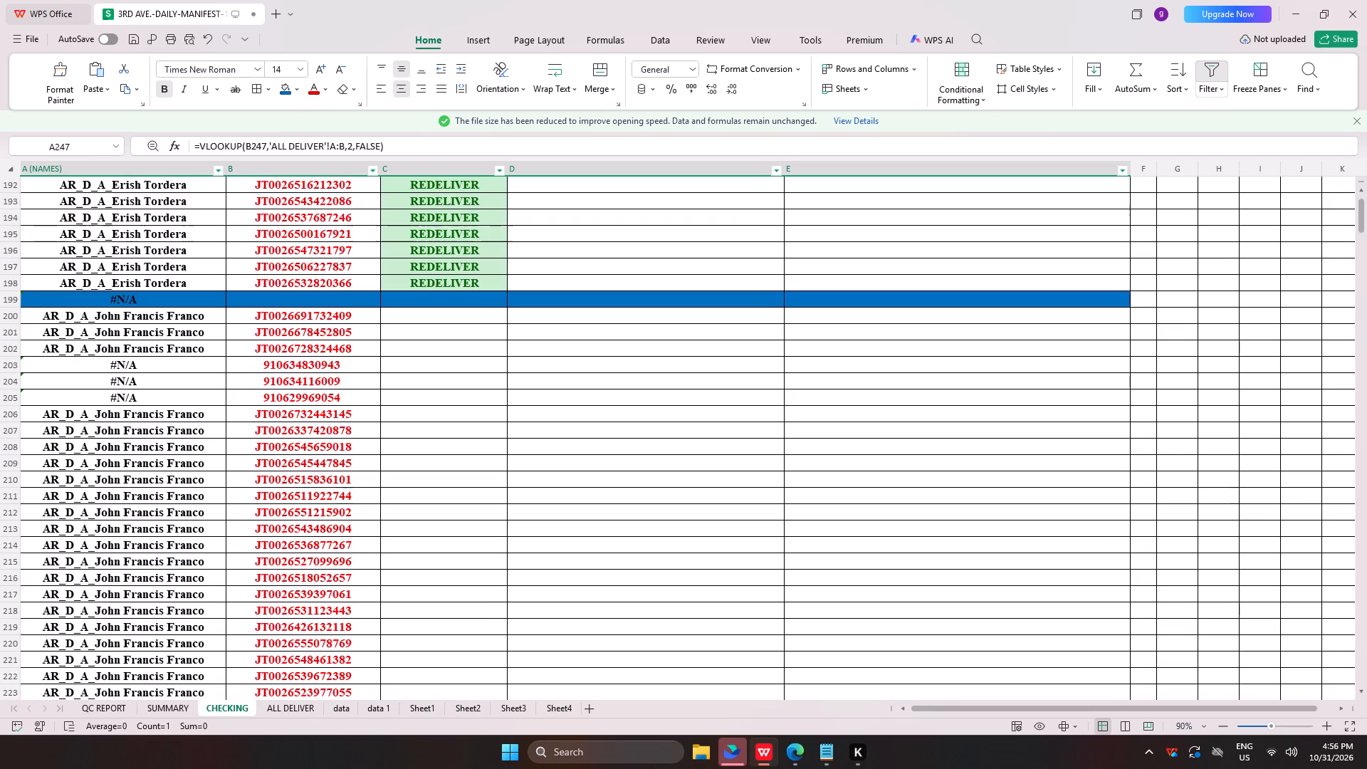
pyautogui.click(466, 318)
pyautogui.hotkey('ctrl', 'c')
pyautogui.moveTo(457, 347); pyautogui.dragTo(393, 768)
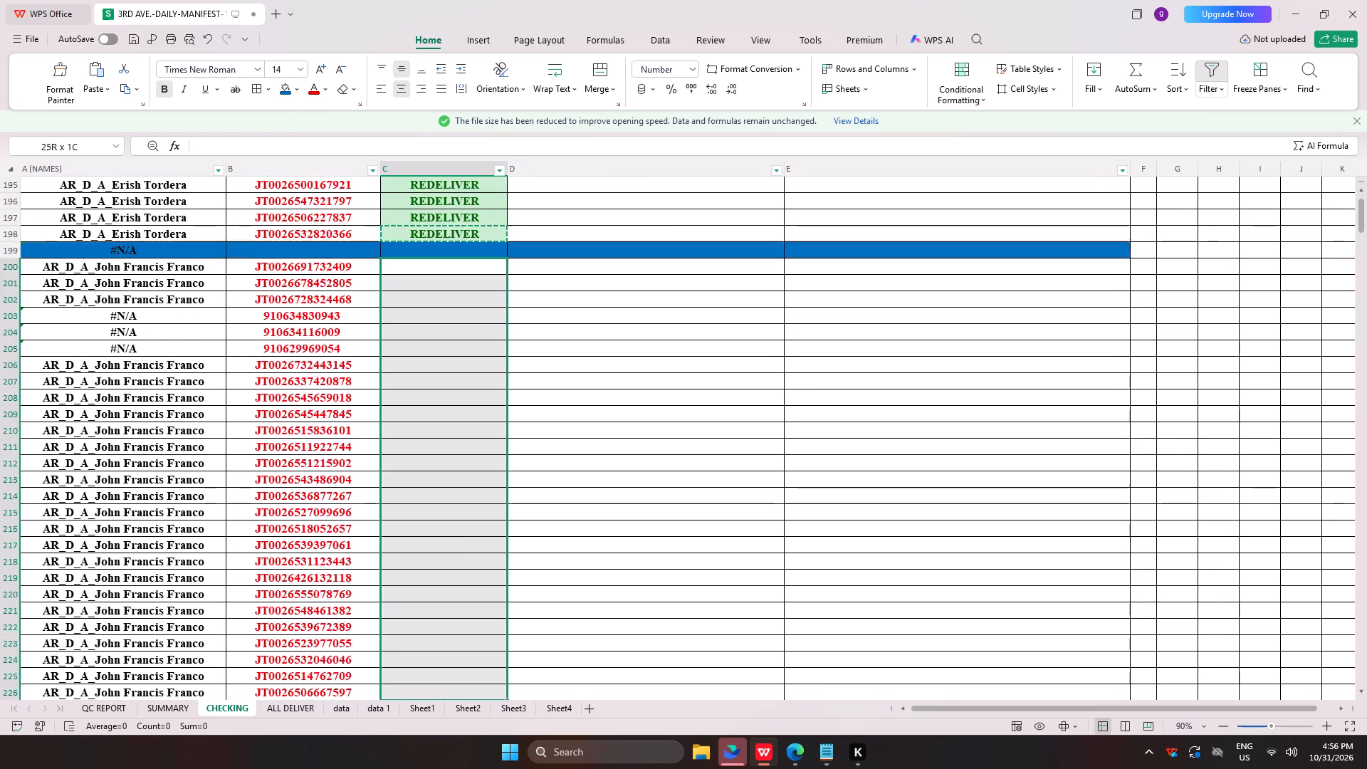
pyautogui.moveTo(393, 768); pyautogui.dragTo(438, 662)
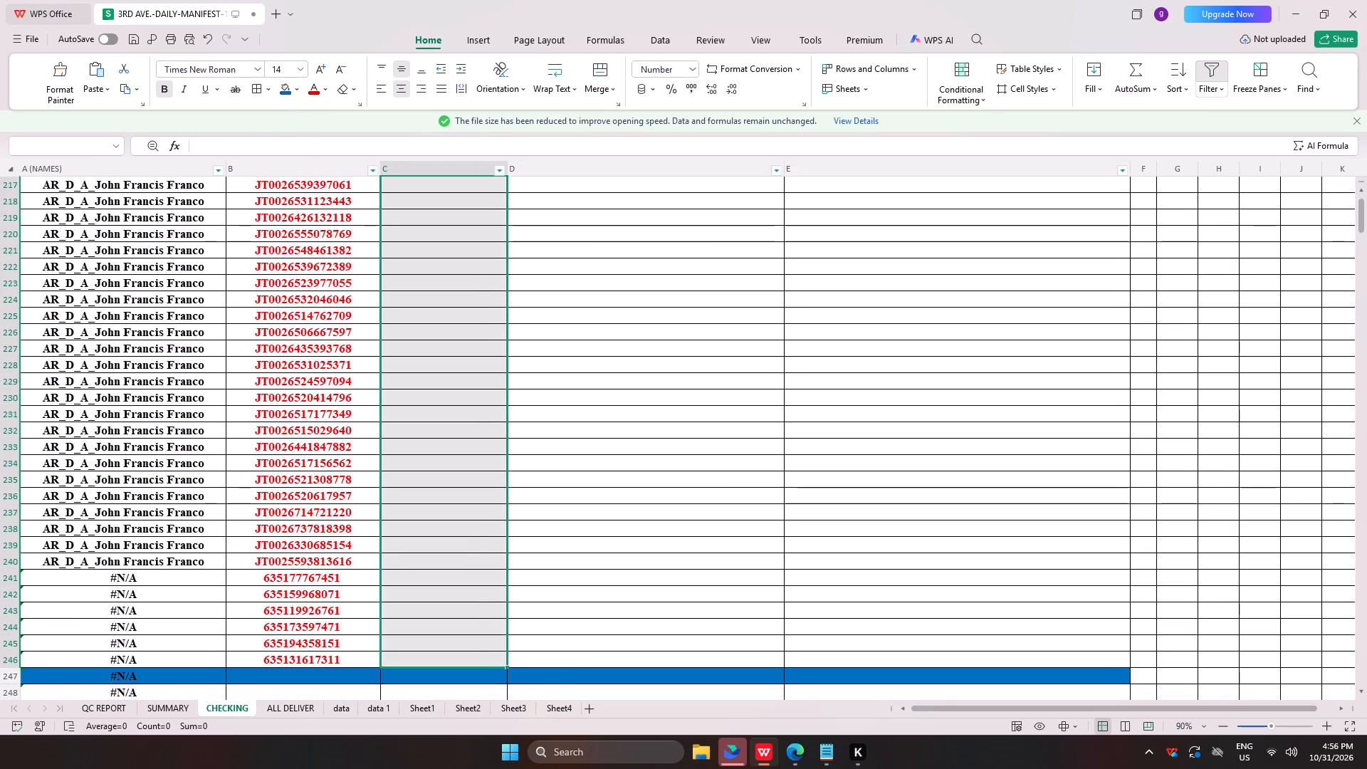
pyautogui.hotkey('ctrl', 'v')
# Copy the waybill numbers in B200:B246 and inquire about them on the Tracking package page in Edge.
pyautogui.scroll(6, 329, 528)
pyautogui.scroll(-6, 335, 567)
pyautogui.click(350, 467)
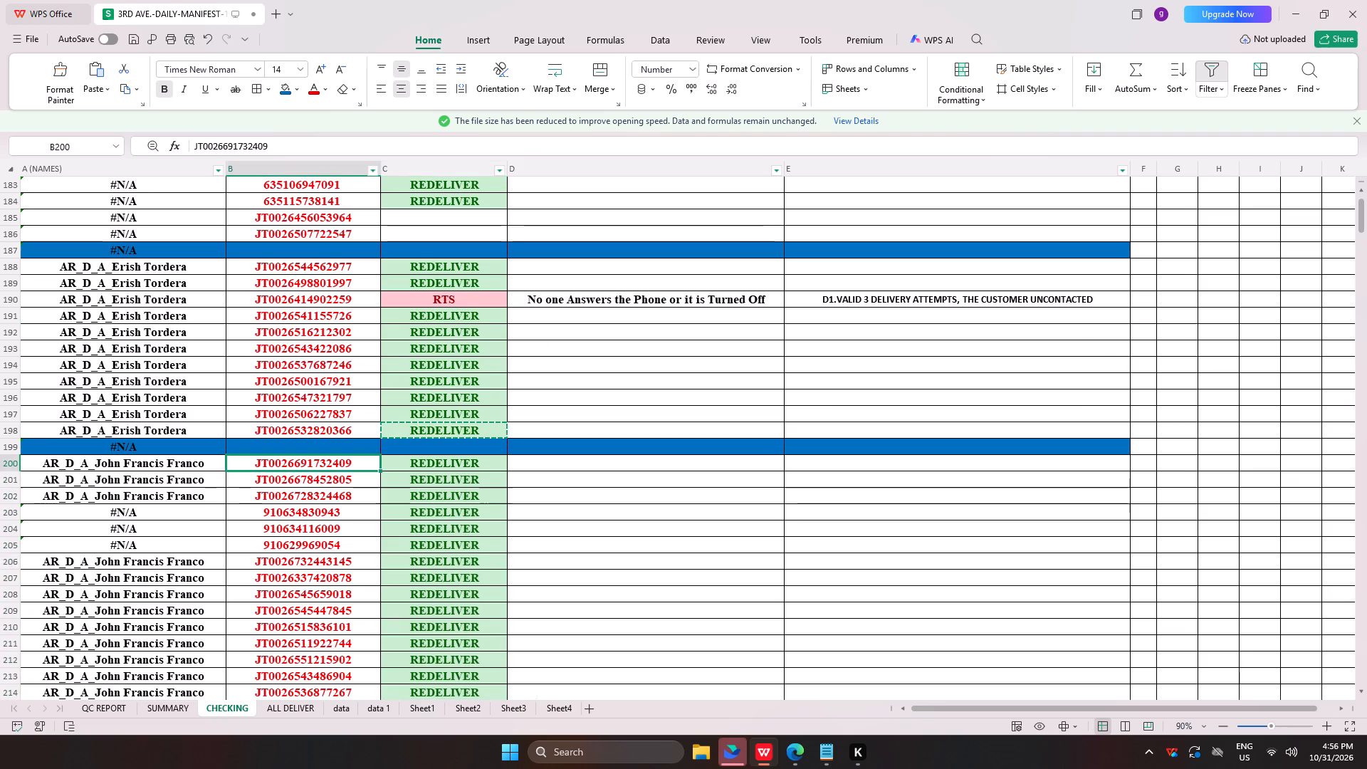
pyautogui.hotkey('ctrl', 'shift', 'Down')
pyautogui.hotkey('ctrl', 'c')
pyautogui.hotkey('alt', 'Tab')
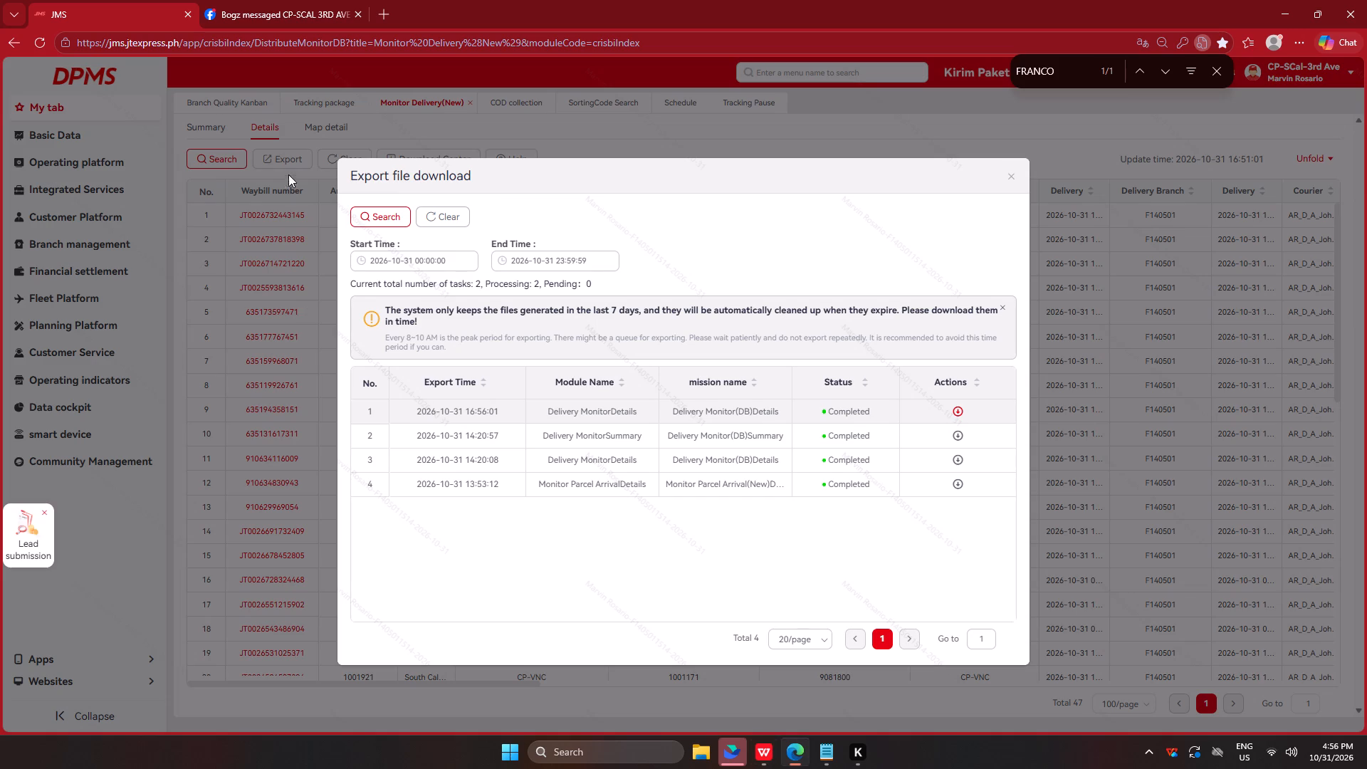
pyautogui.press('Escape')
pyautogui.doubleClick(320, 102)
pyautogui.click(320, 102)
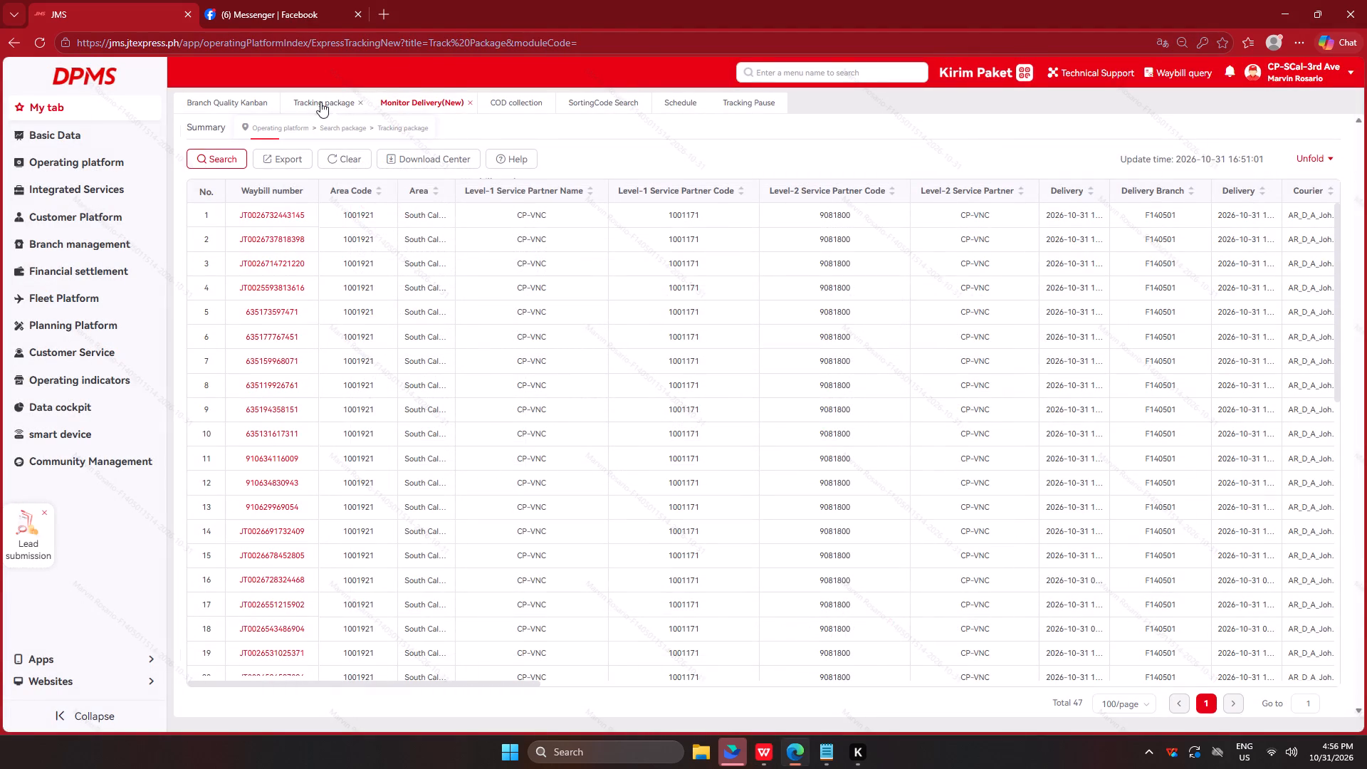
pyautogui.click(276, 242)
pyautogui.click(270, 213)
pyautogui.hotkey('ctrl', 'v')
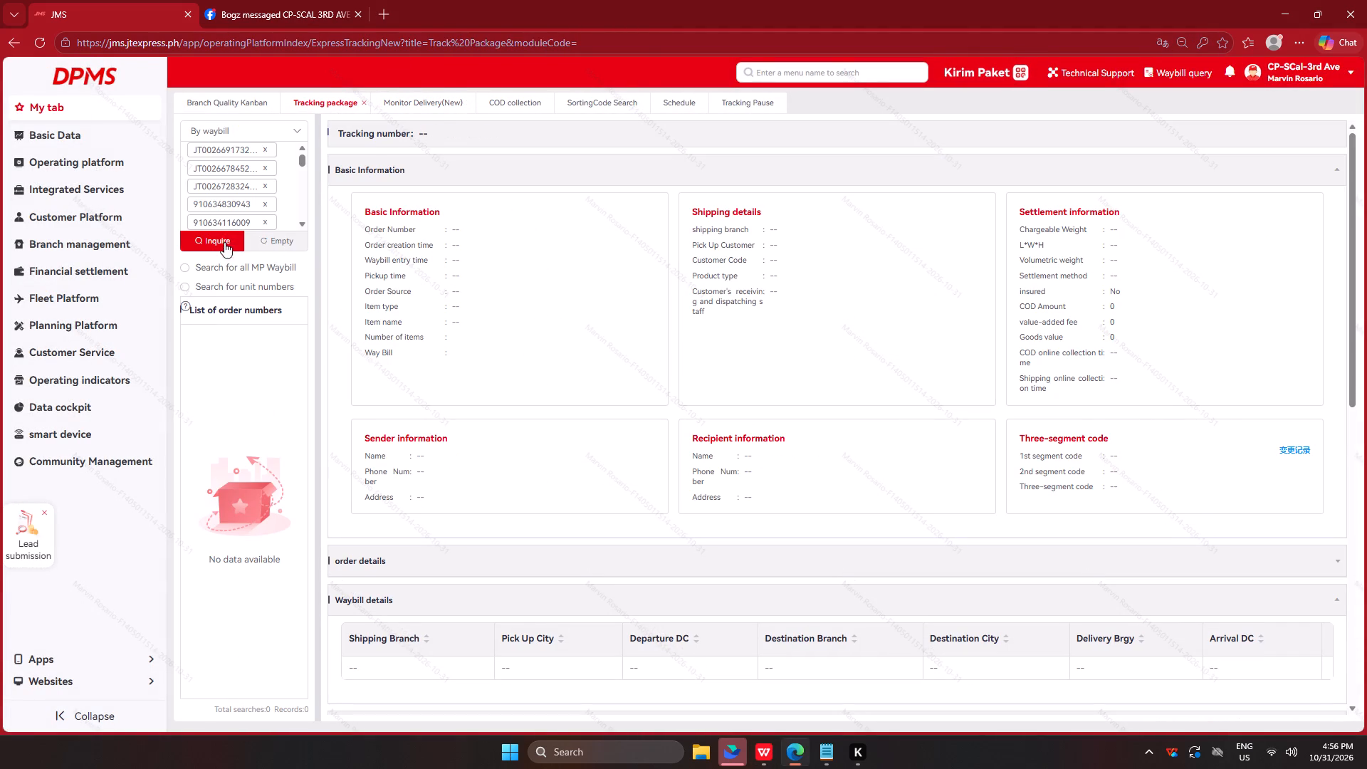
pyautogui.click(224, 244)
# Check the first three waybills' tracking and mark C202 RTS with "No Reason to Reject without Opening the Box", copied from C182:D182.
pyautogui.scroll(-15, 675, 392)
pyautogui.hotkey('alt', 'Tab')
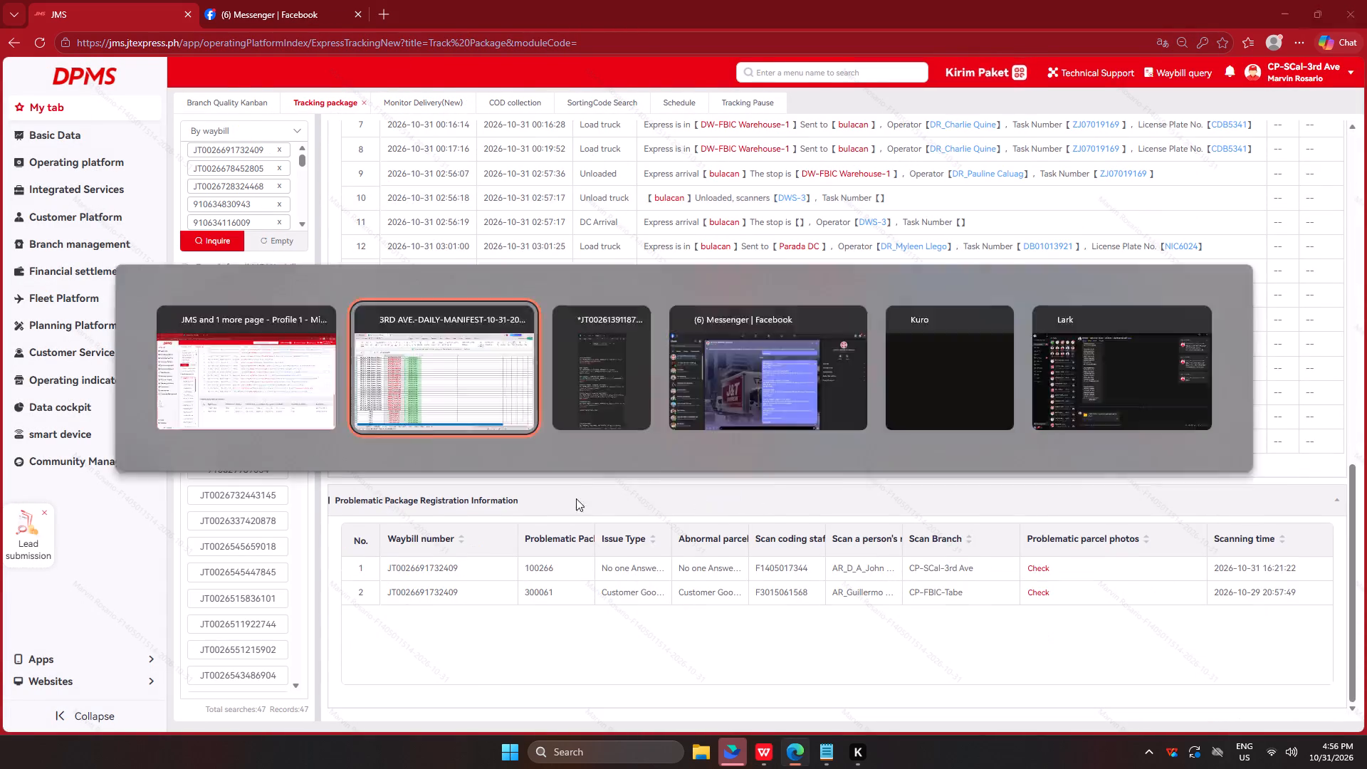
pyautogui.scroll(5, 482, 493)
pyautogui.hotkey('alt', 'Tab')
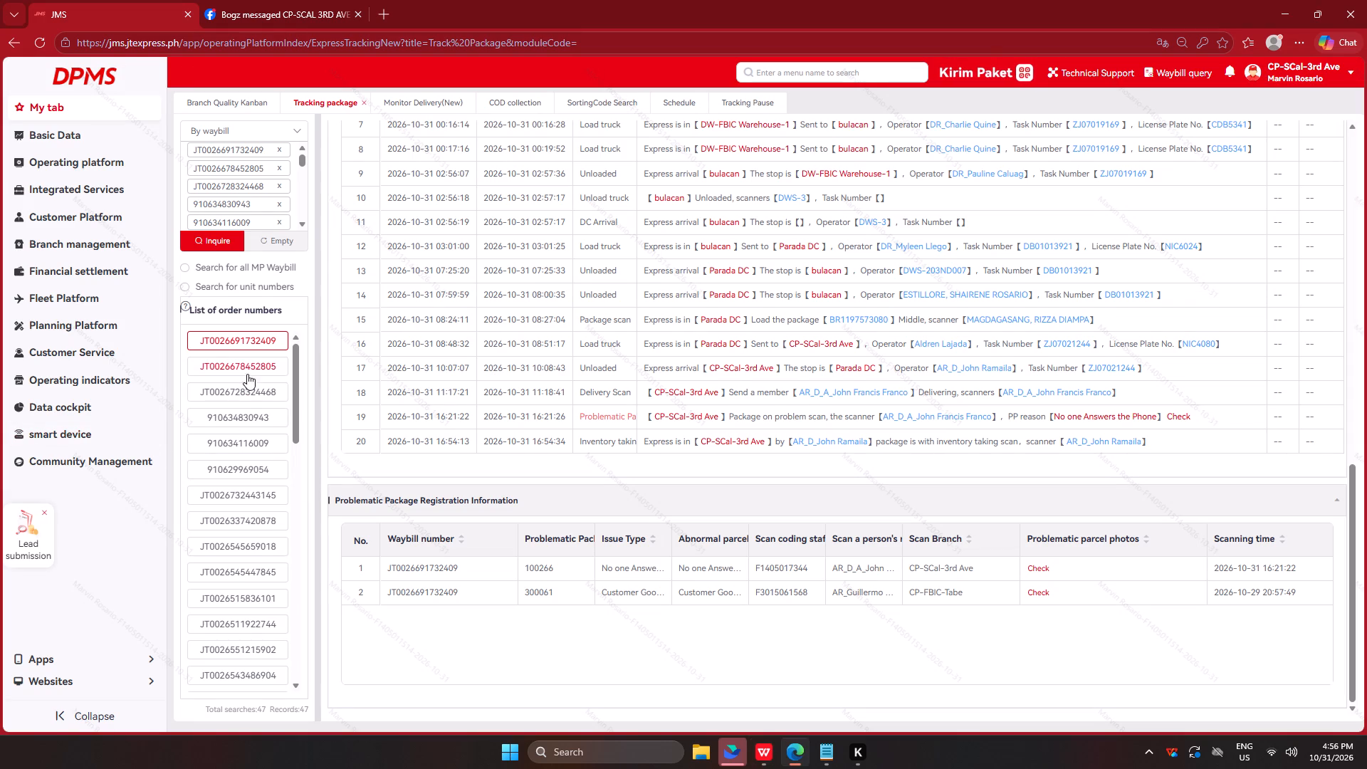
pyautogui.click(249, 362)
pyautogui.click(258, 397)
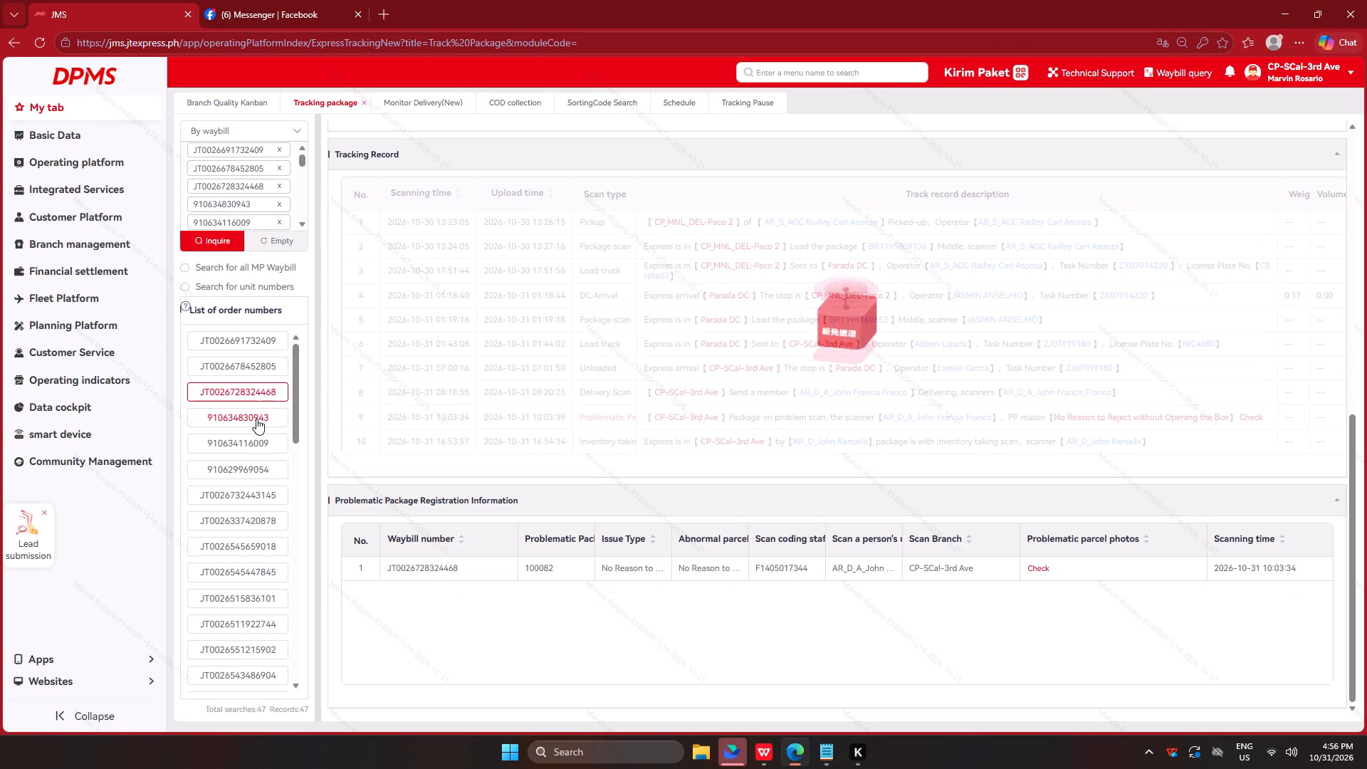
pyautogui.hotkey('alt', 'Tab')
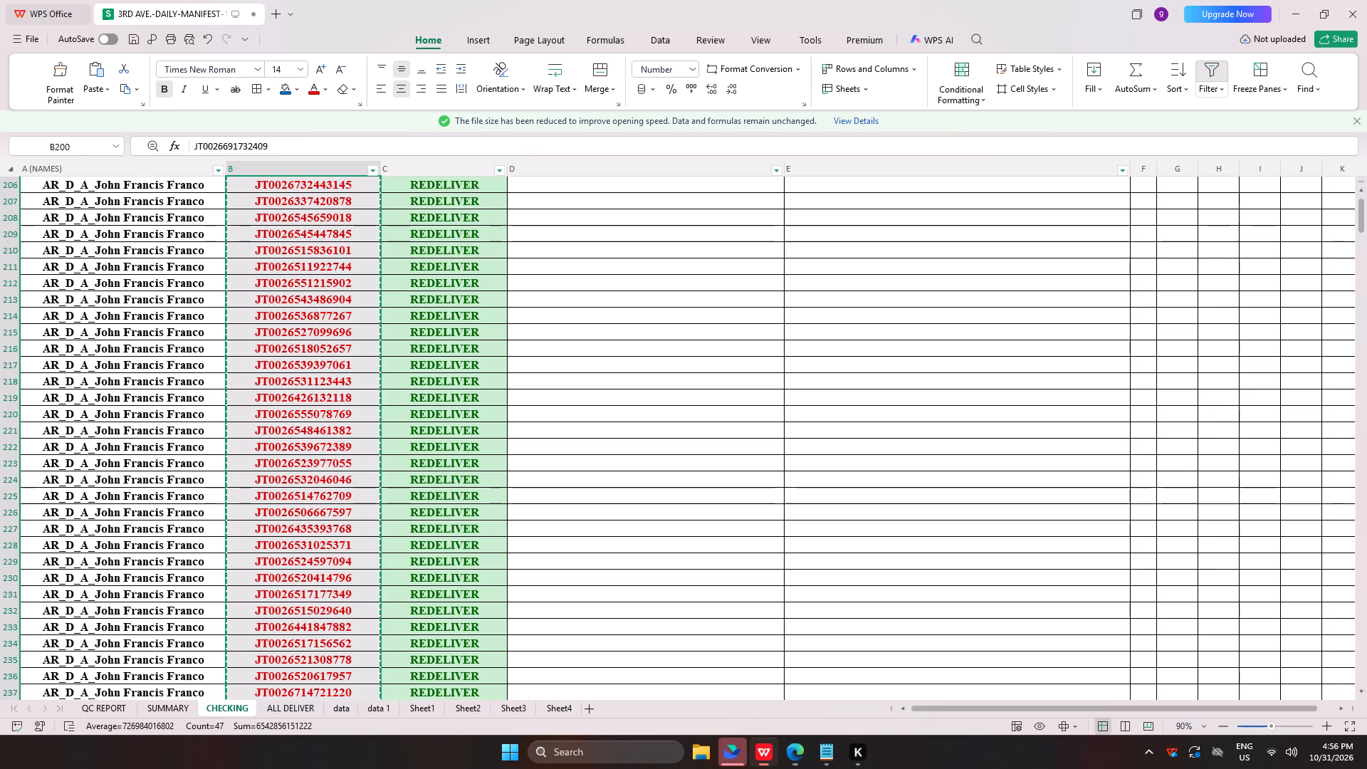
pyautogui.scroll(6, 523, 392)
pyautogui.scroll(8, 471, 308)
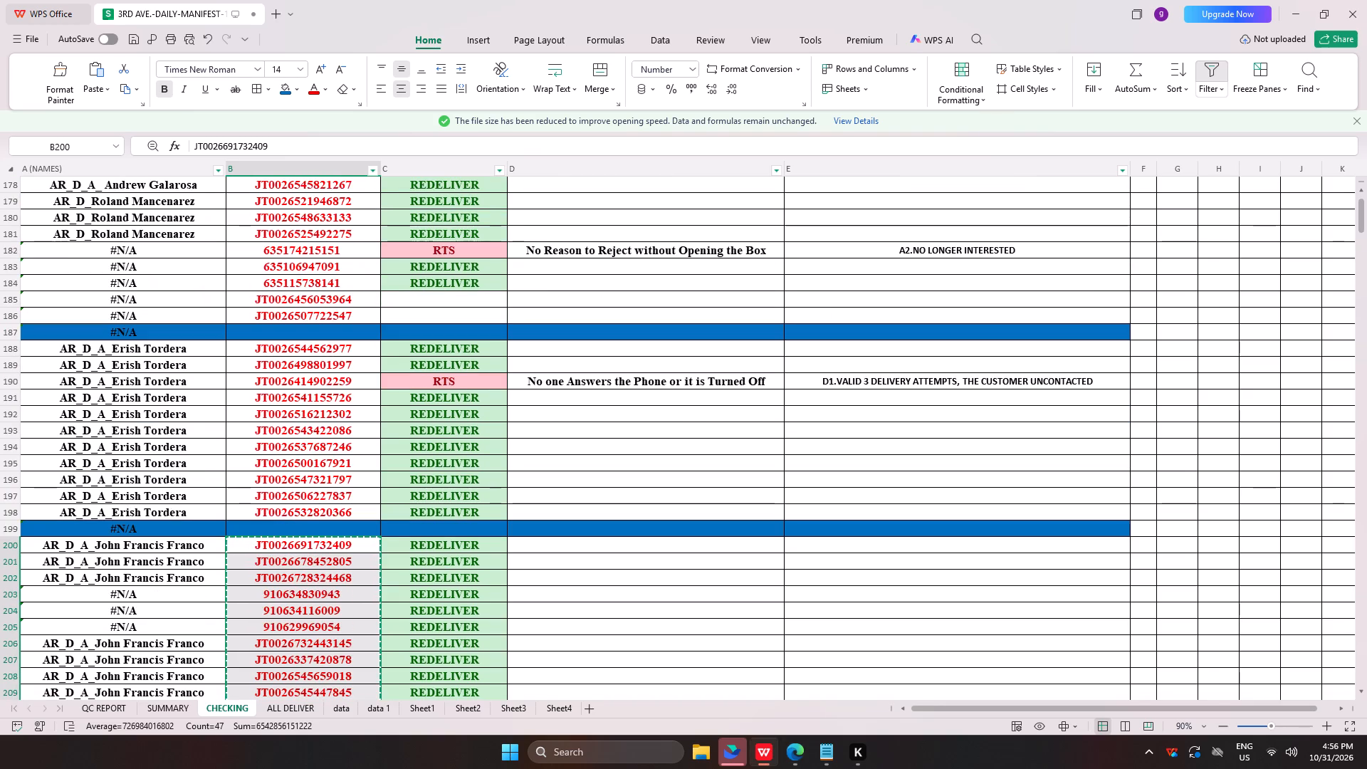
pyautogui.moveTo(474, 251); pyautogui.dragTo(590, 246)
pyautogui.hotkey('ctrl', 'c')
pyautogui.hotkey('alt', 'Tab')
pyautogui.hotkey('alt', 'Tab')
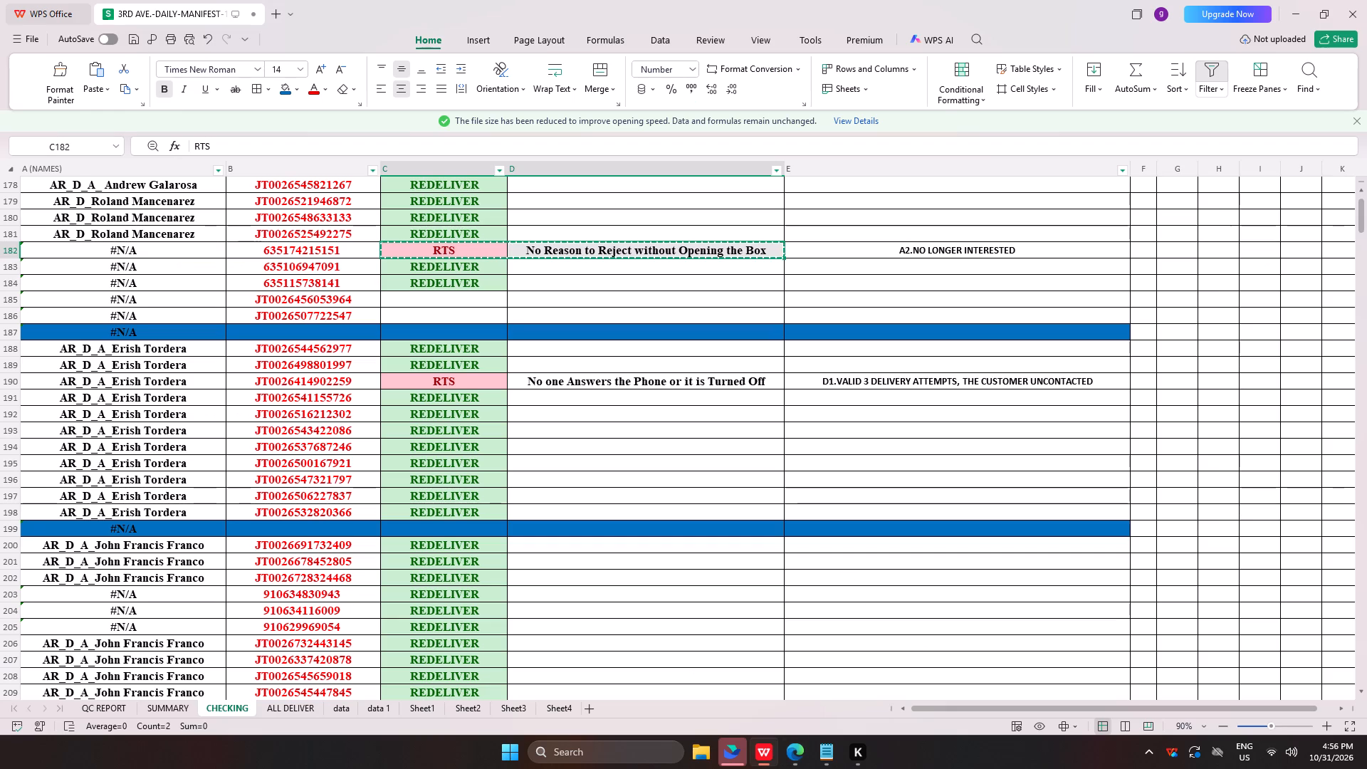
pyautogui.click(421, 580)
pyautogui.hotkey('ctrl', 'v')
pyautogui.hotkey('alt', 'Tab')
pyautogui.click(251, 408)
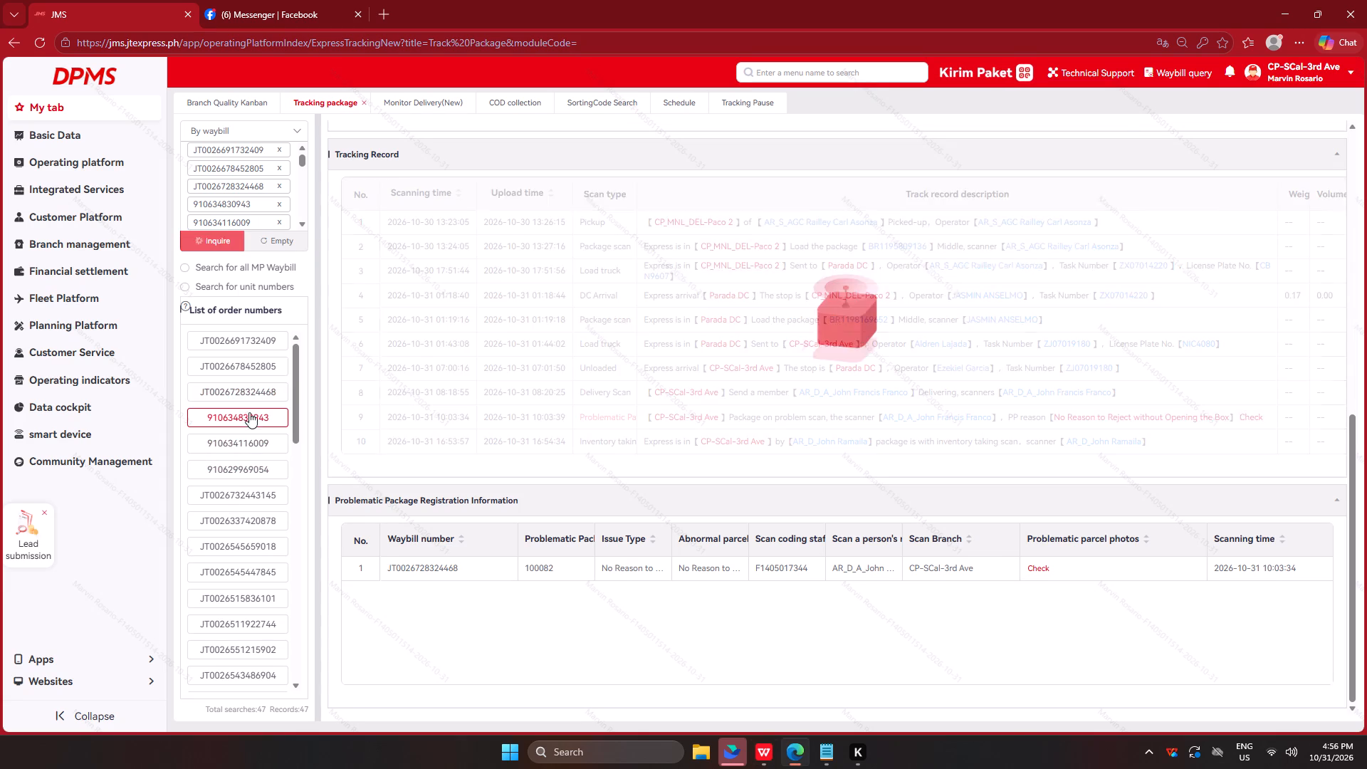
pyautogui.click(251, 438)
pyautogui.click(256, 466)
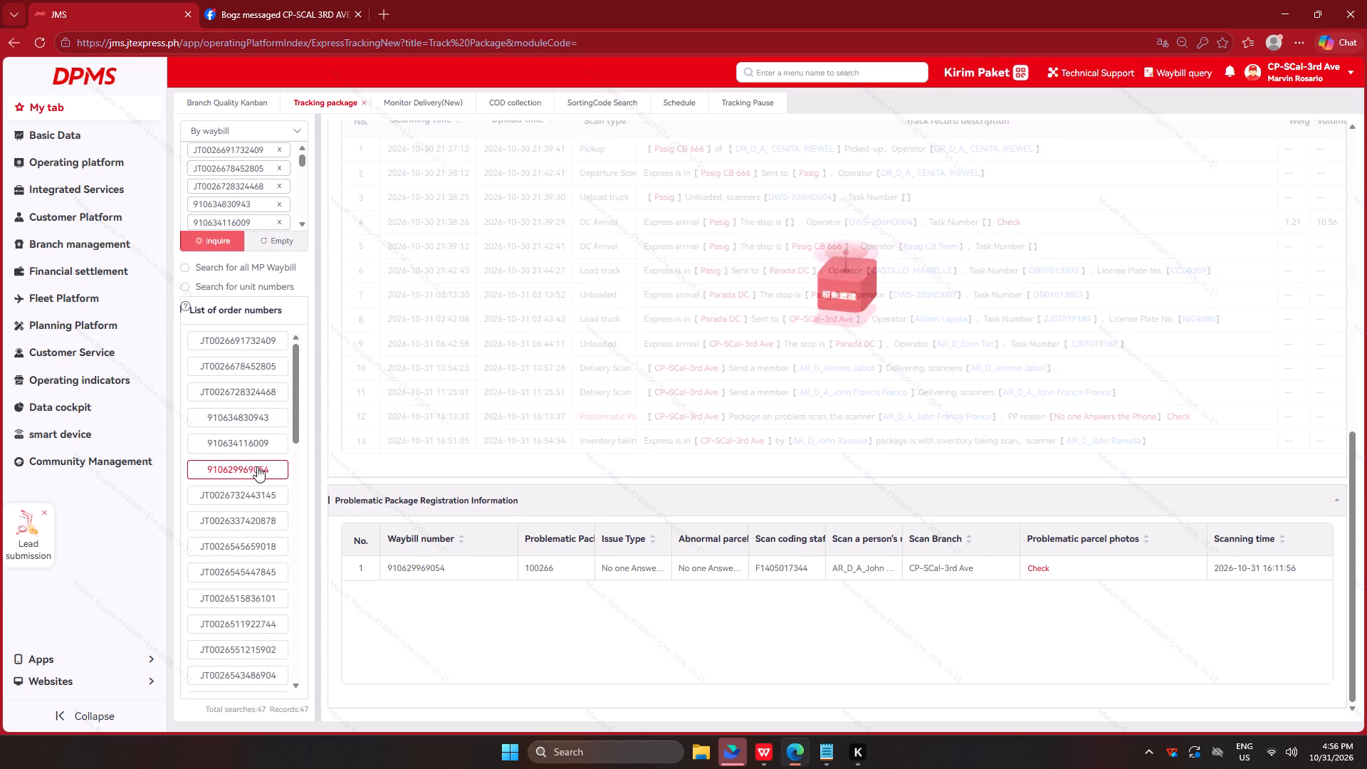
pyautogui.click(254, 489)
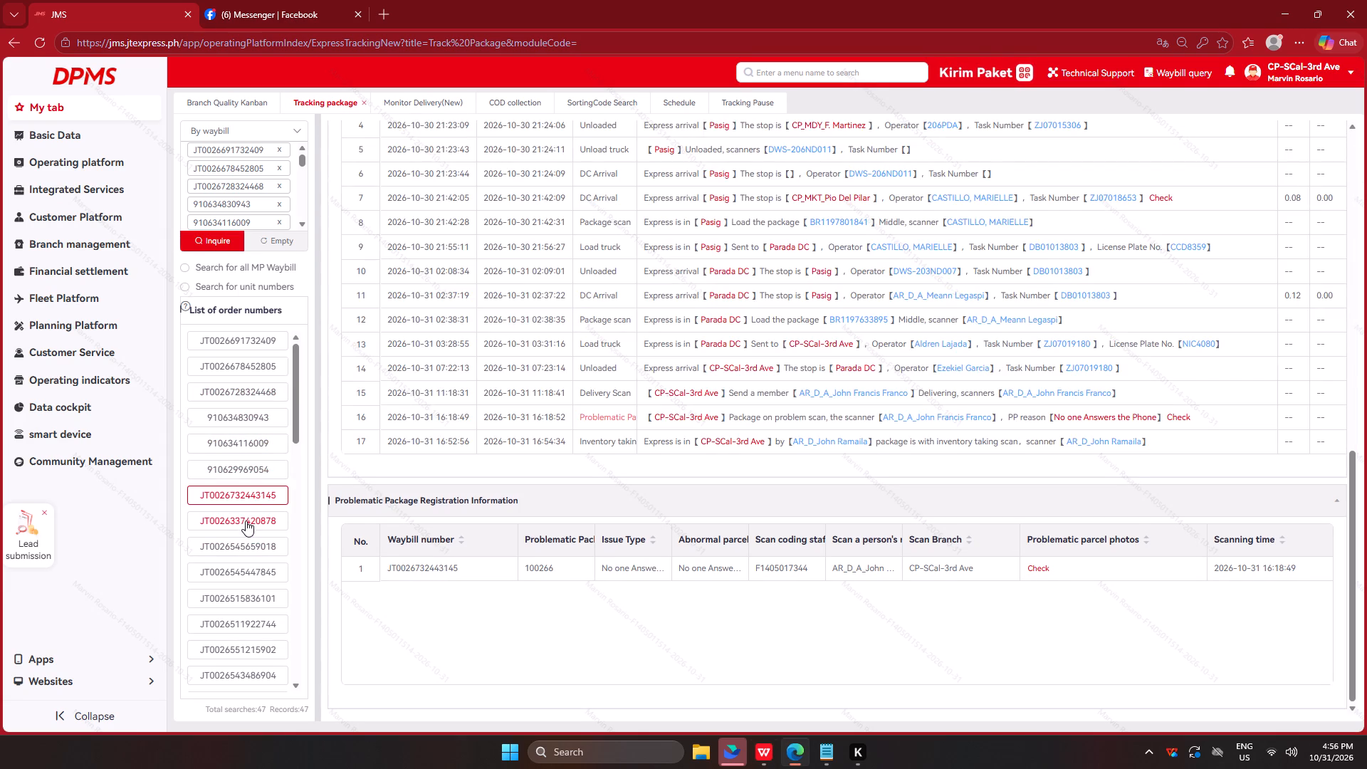
pyautogui.click(246, 518)
pyautogui.hotkey('alt', 'Tab')
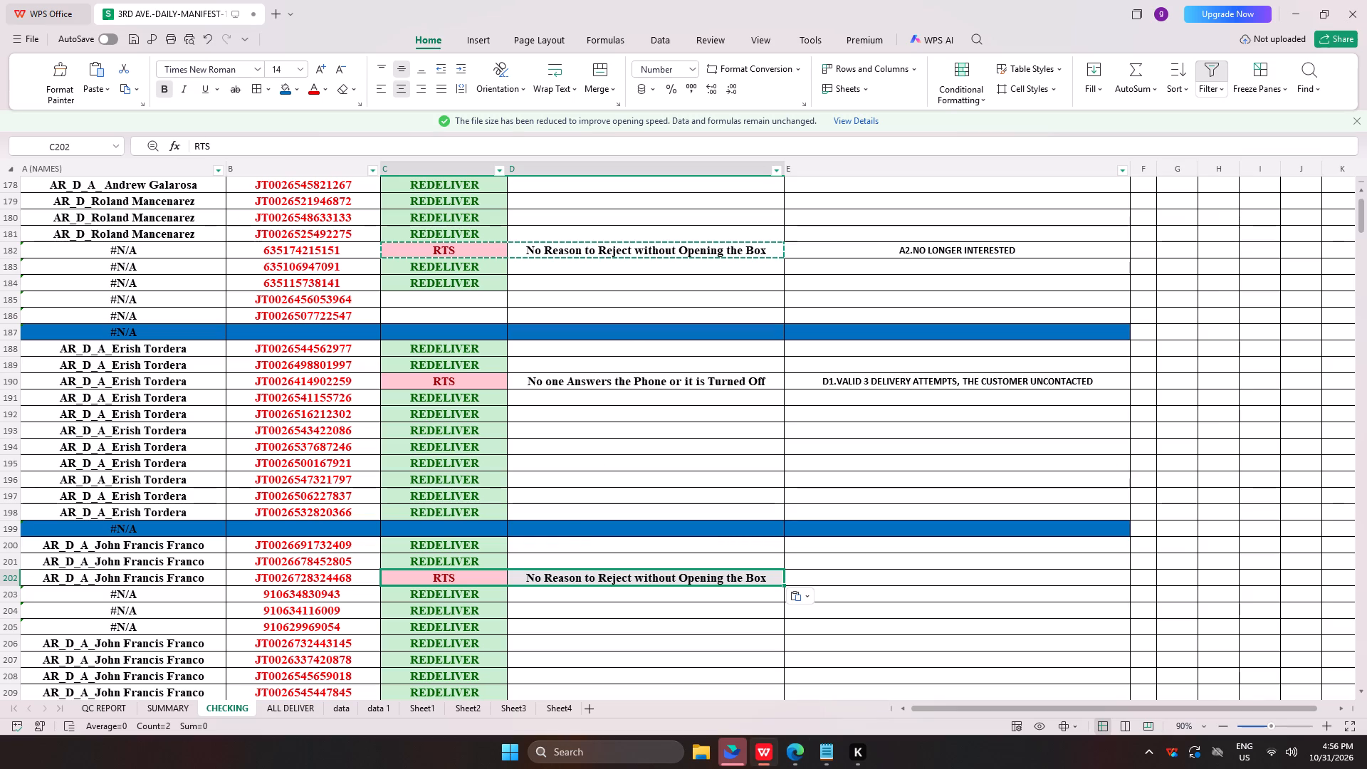
pyautogui.moveTo(453, 382); pyautogui.dragTo(879, 379)
pyautogui.hotkey('ctrl', 'c')
pyautogui.hotkey('alt', 'Tab')
pyautogui.hotkey('alt', 'Tab')
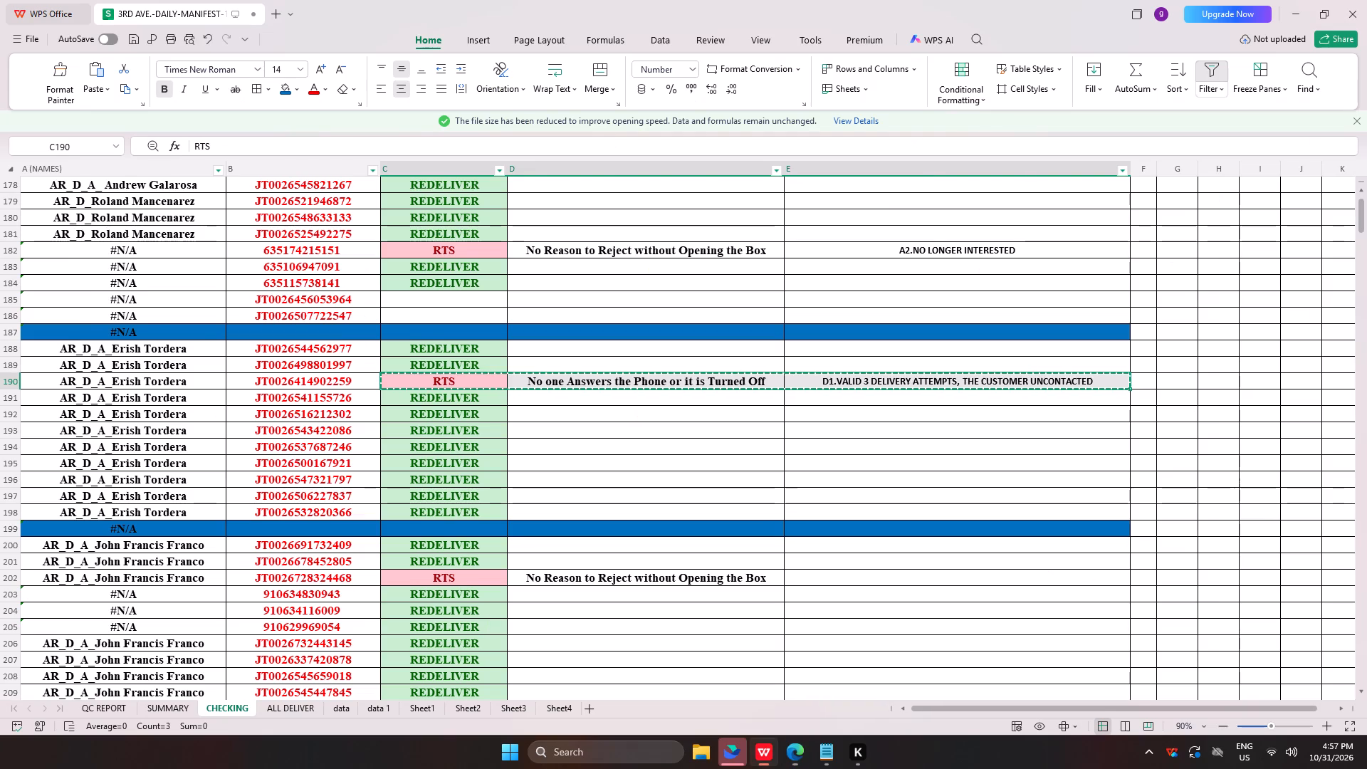
pyautogui.scroll(-2, 466, 597)
pyautogui.hotkey('alt', 'Tab')
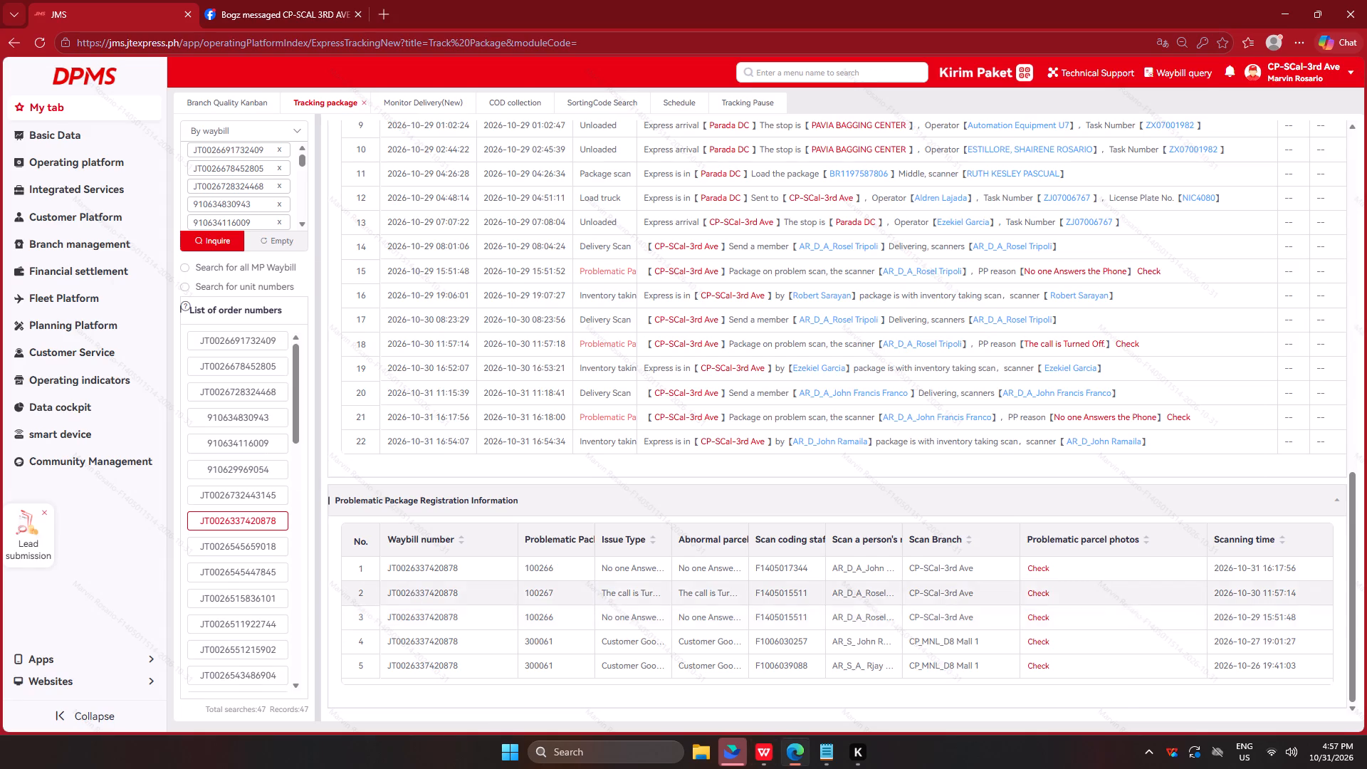
pyautogui.hotkey('alt', 'Tab')
pyautogui.click(410, 602)
pyautogui.hotkey('ctrl', 'v')
pyautogui.hotkey('alt', 'Tab')
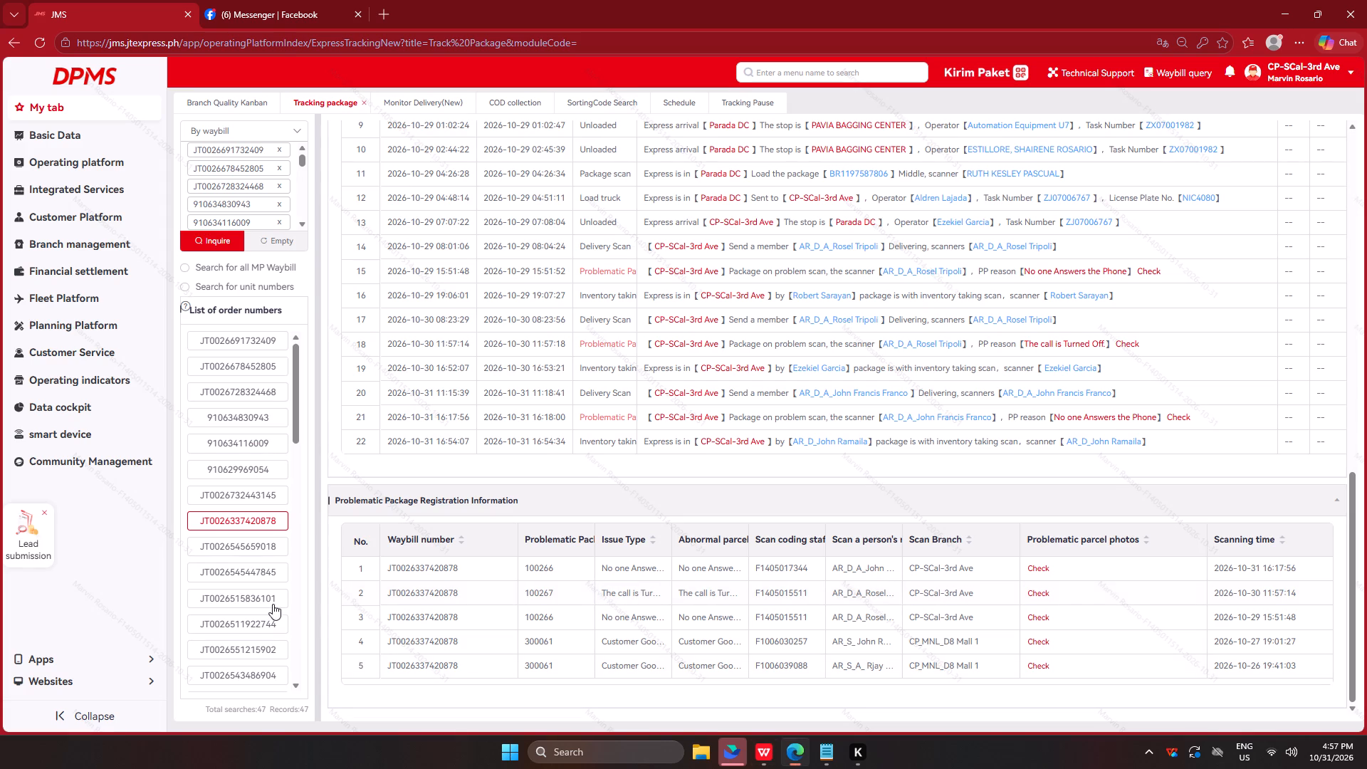
pyautogui.click(248, 546)
pyautogui.click(249, 577)
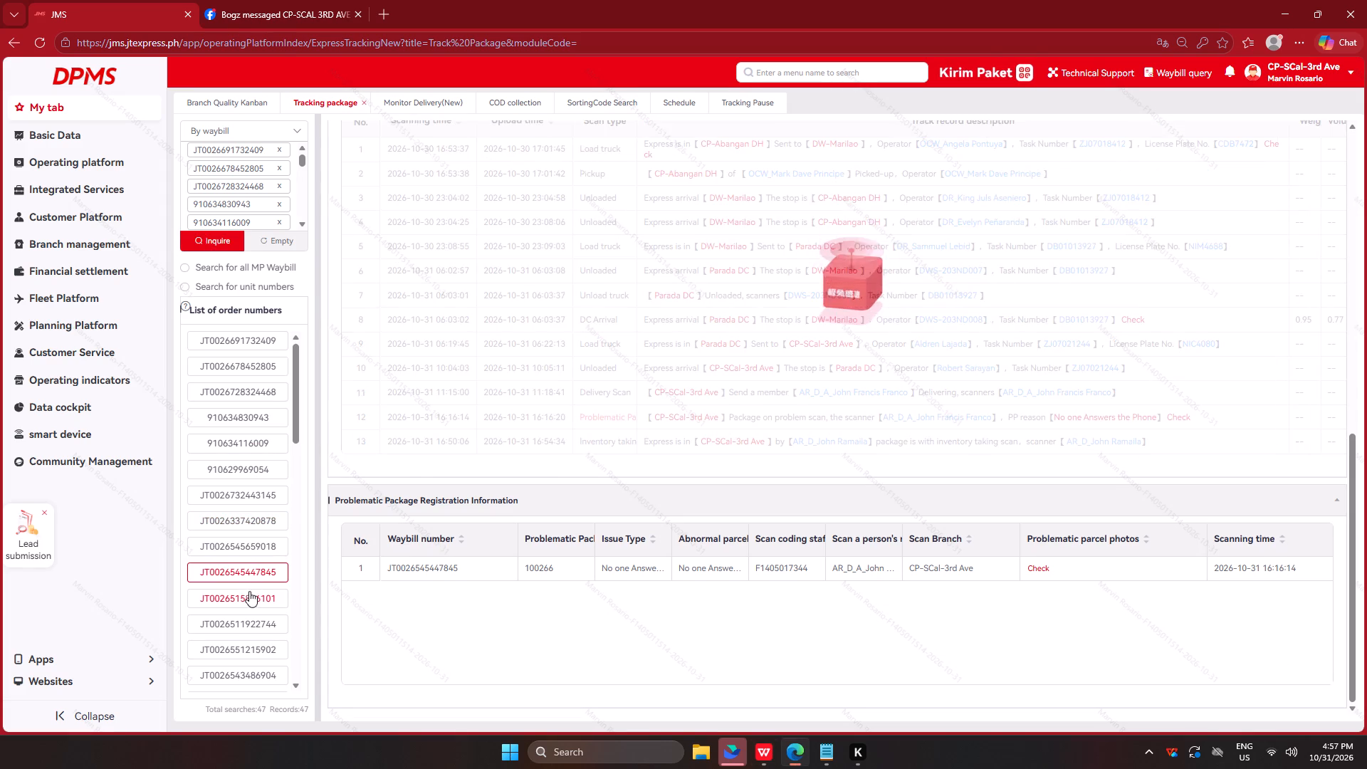
pyautogui.click(248, 600)
pyautogui.click(251, 623)
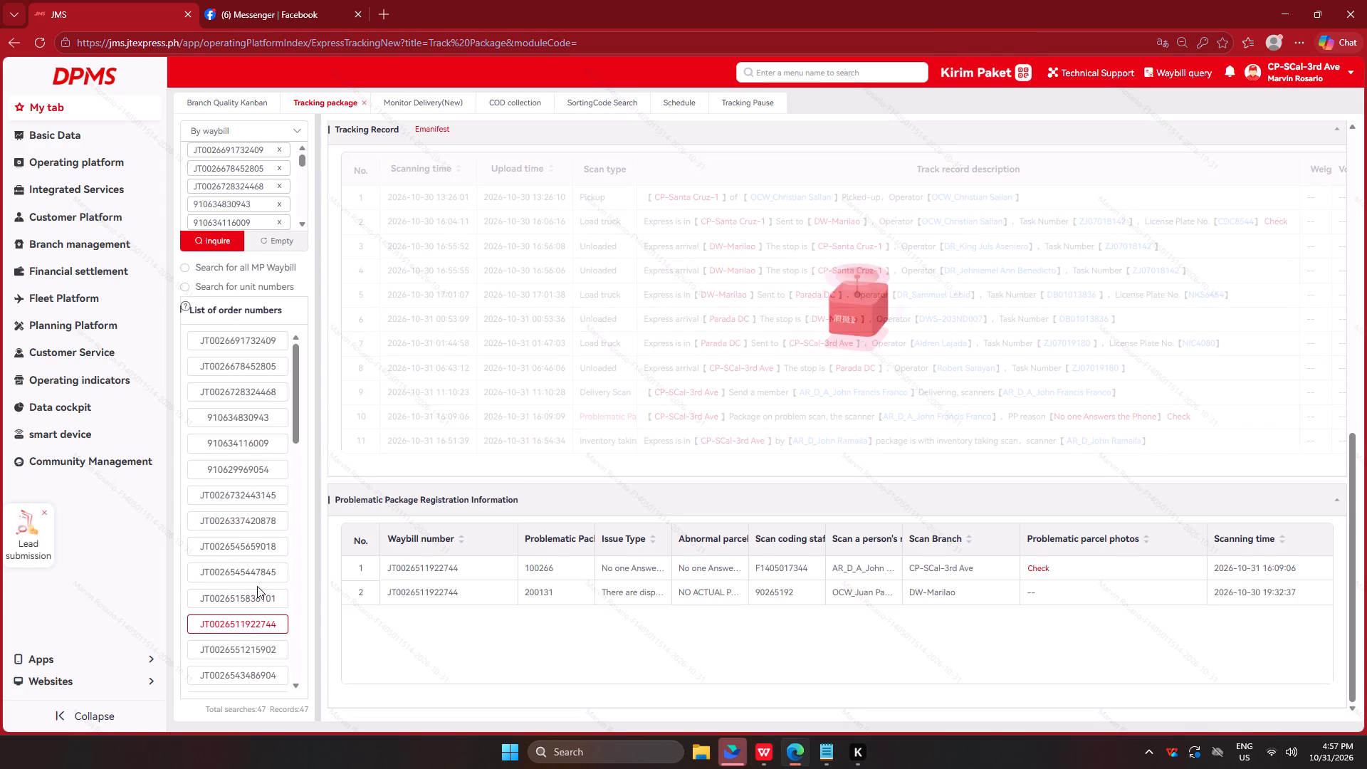
pyautogui.scroll(-1, 259, 568)
pyautogui.click(256, 582)
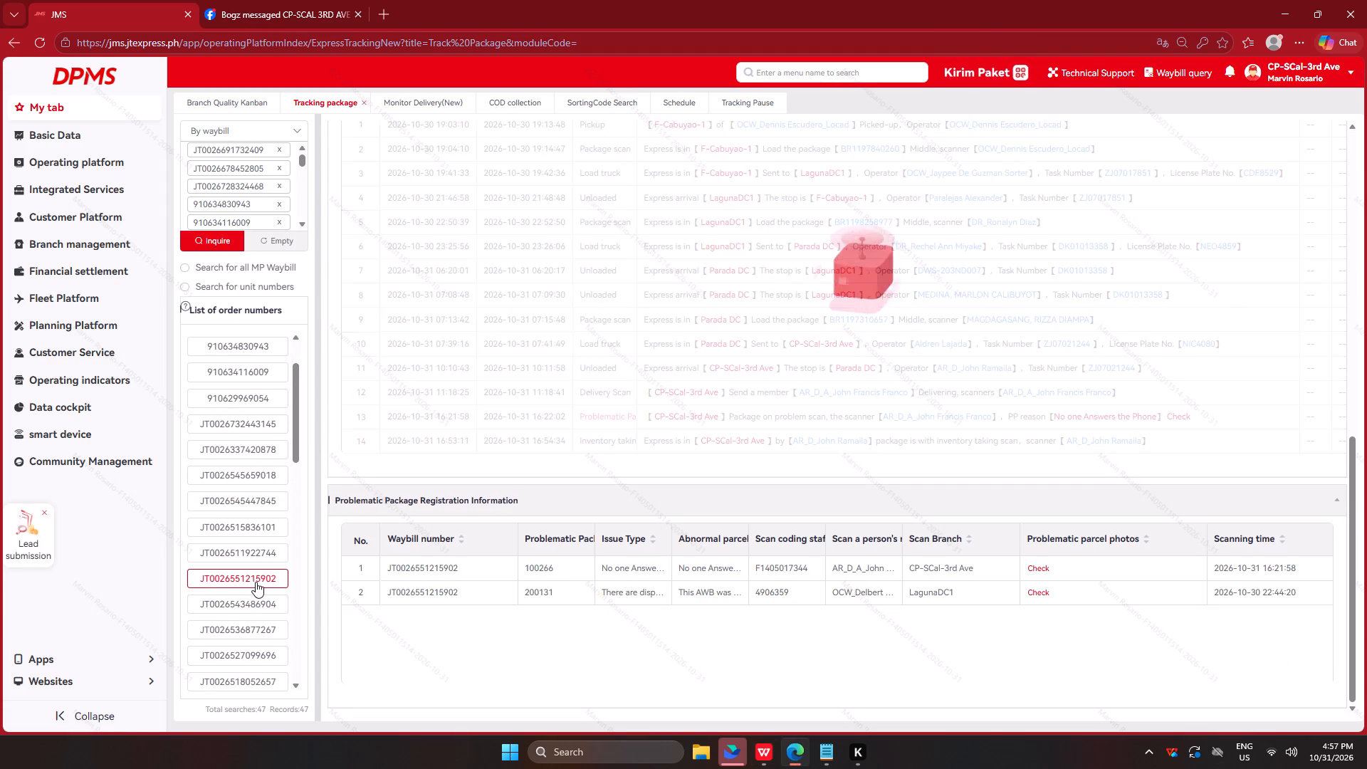
pyautogui.click(251, 602)
pyautogui.scroll(-2, 253, 566)
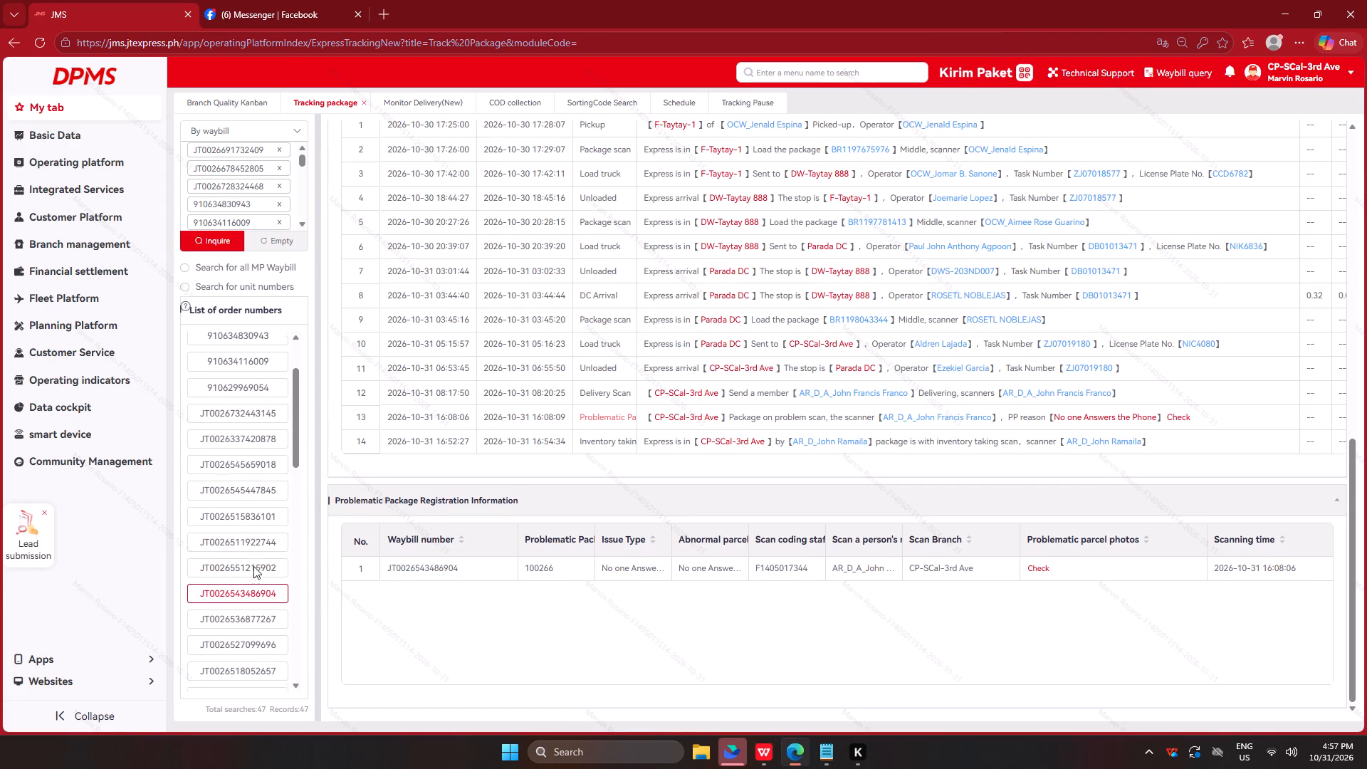
pyautogui.click(253, 491)
pyautogui.click(253, 510)
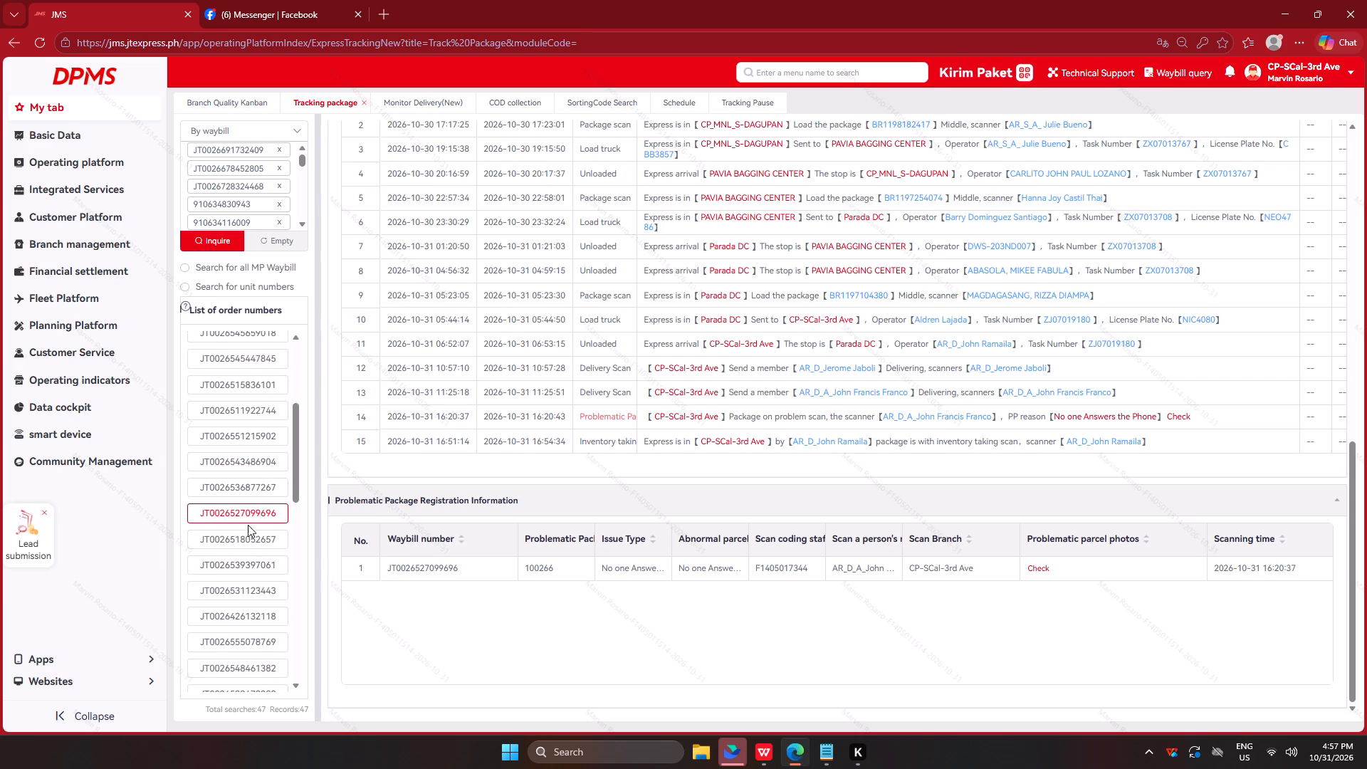
pyautogui.click(251, 535)
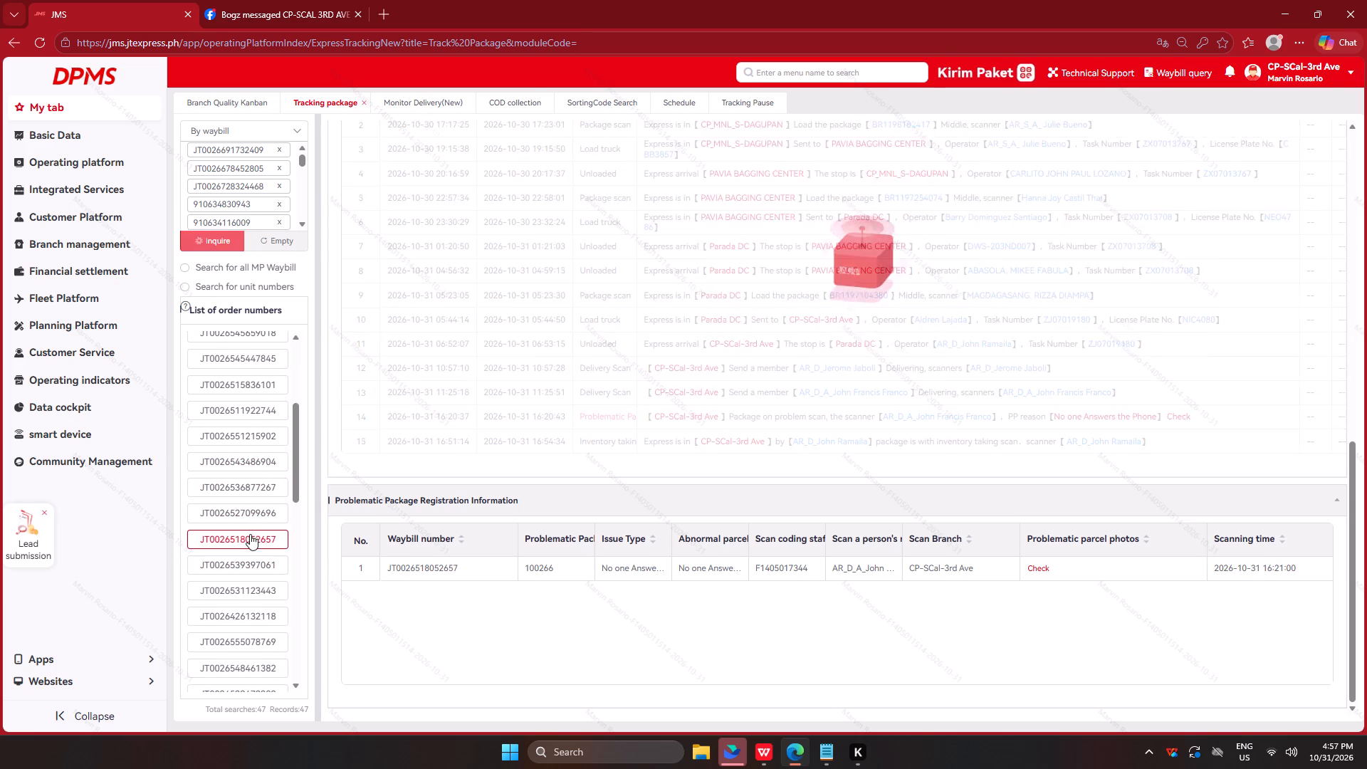
pyautogui.click(237, 560)
pyautogui.scroll(-2, 231, 498)
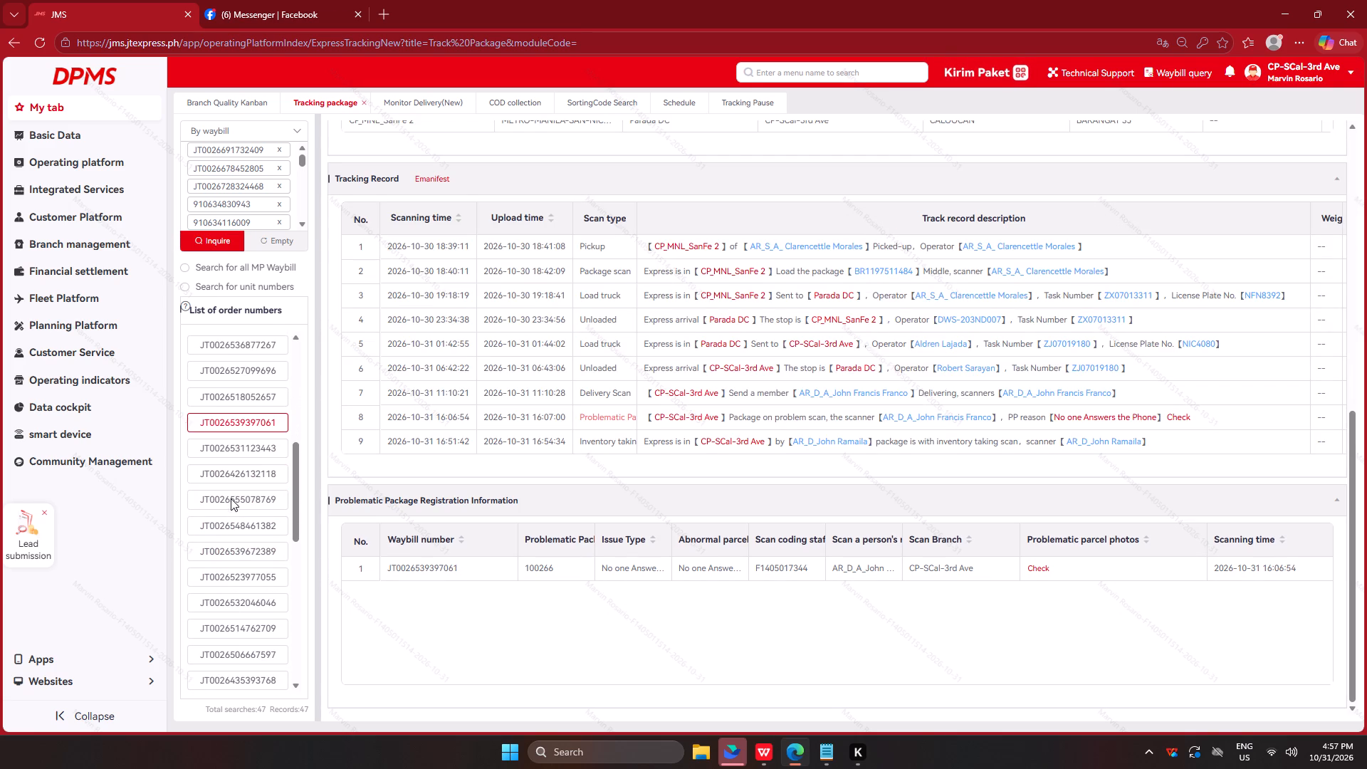
pyautogui.click(253, 449)
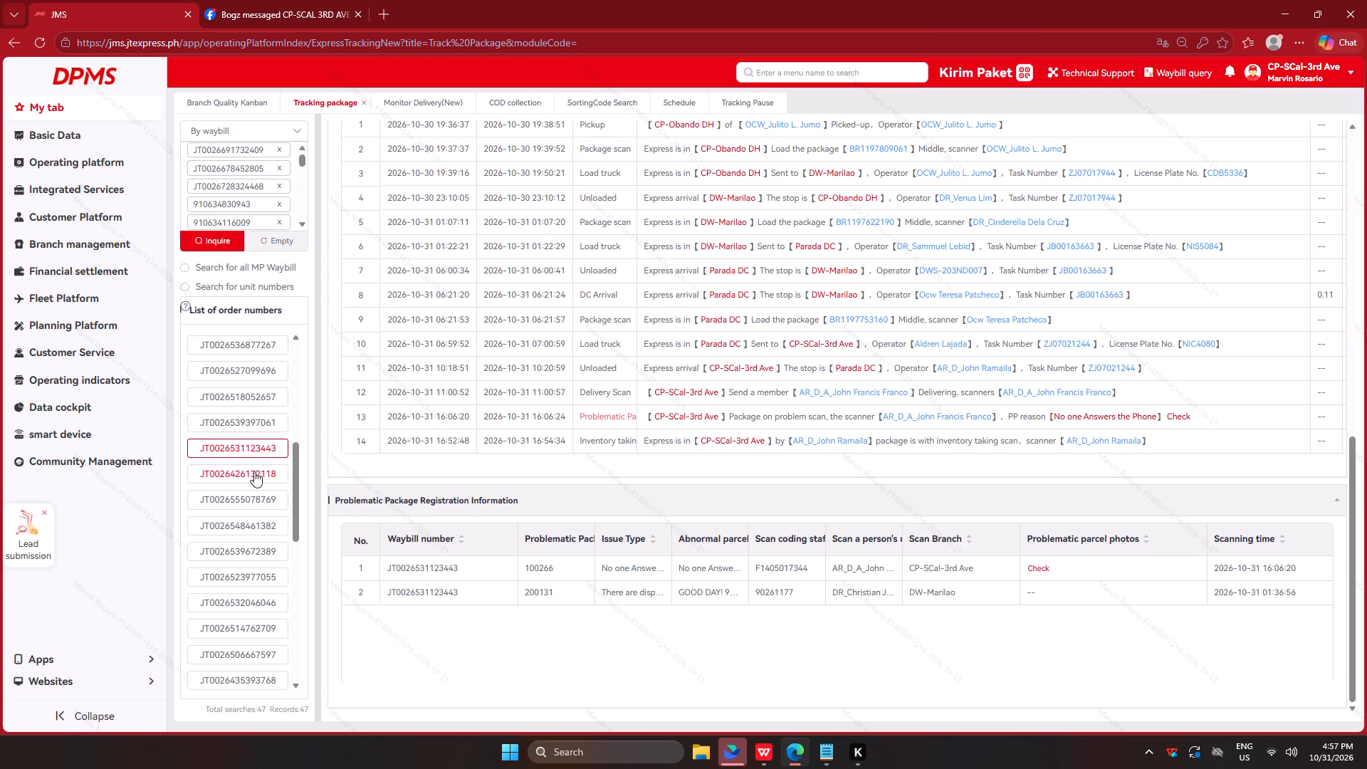
pyautogui.click(254, 471)
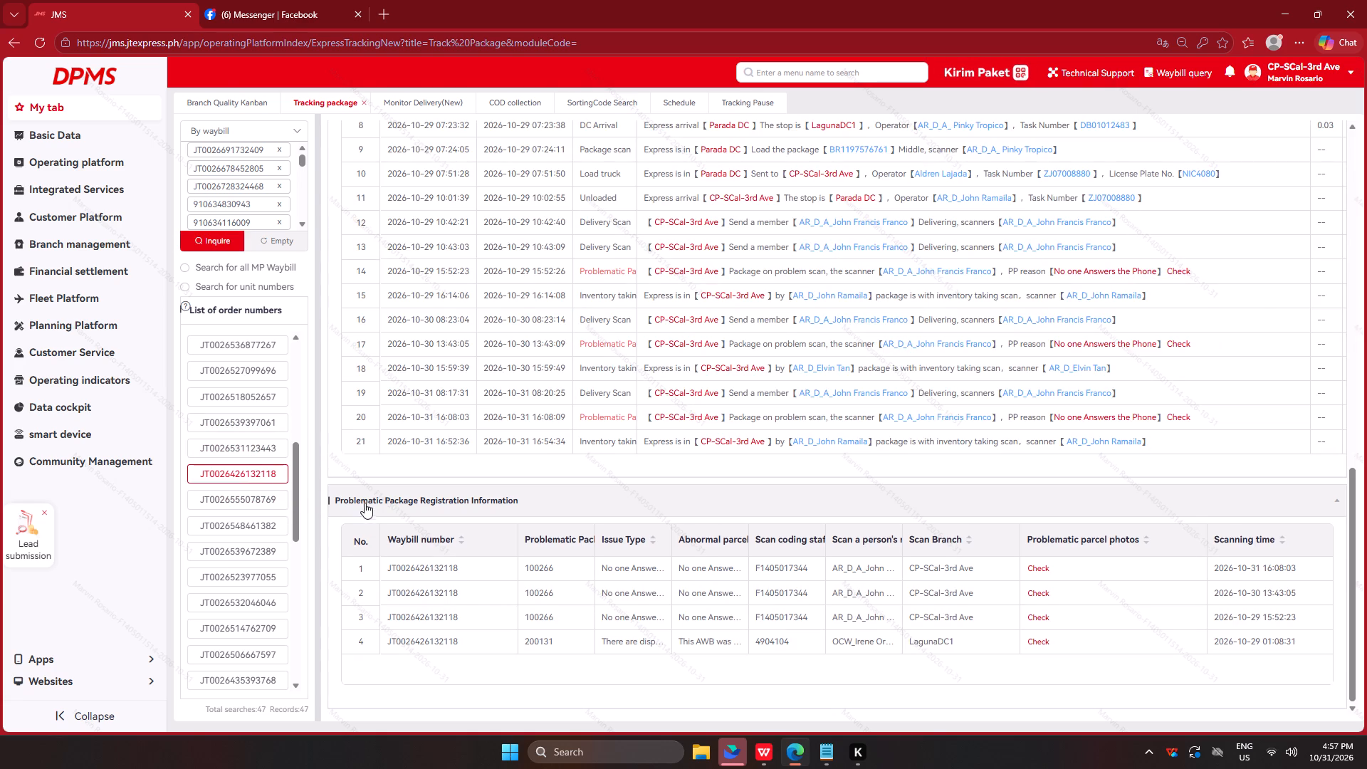
pyautogui.hotkey('alt', 'Tab')
pyautogui.scroll(-5, 464, 569)
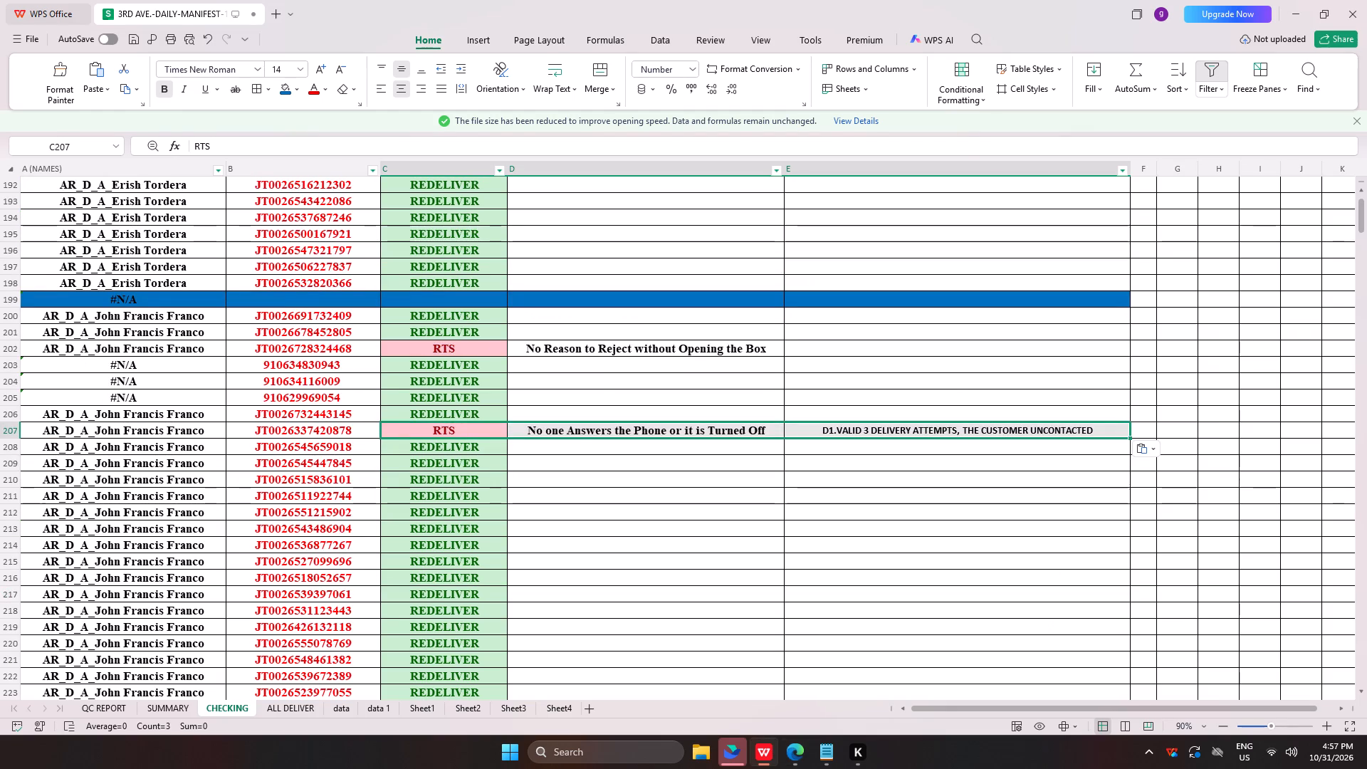
pyautogui.click(399, 629)
pyautogui.hotkey('ctrl', 'v')
pyautogui.hotkey('alt', 'Tab')
pyautogui.click(243, 489)
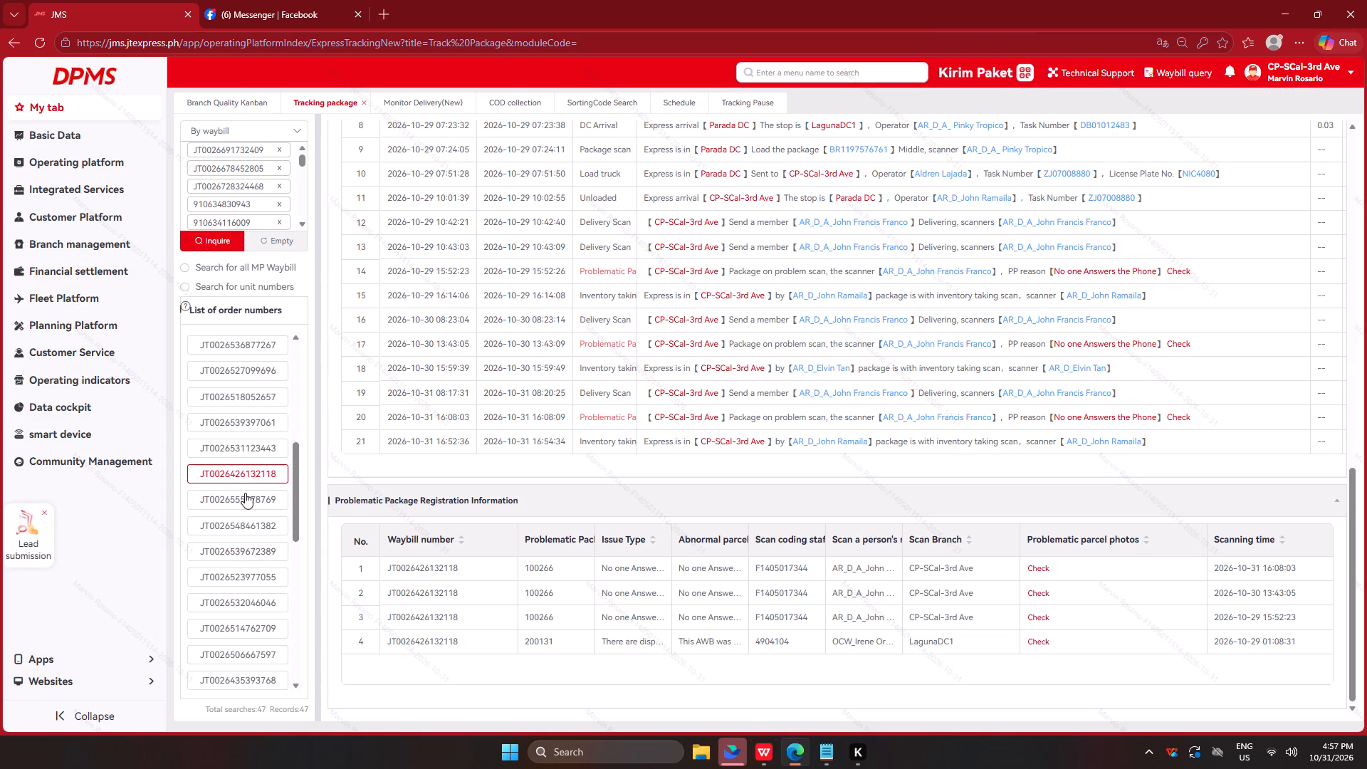
pyautogui.click(247, 496)
pyautogui.click(252, 520)
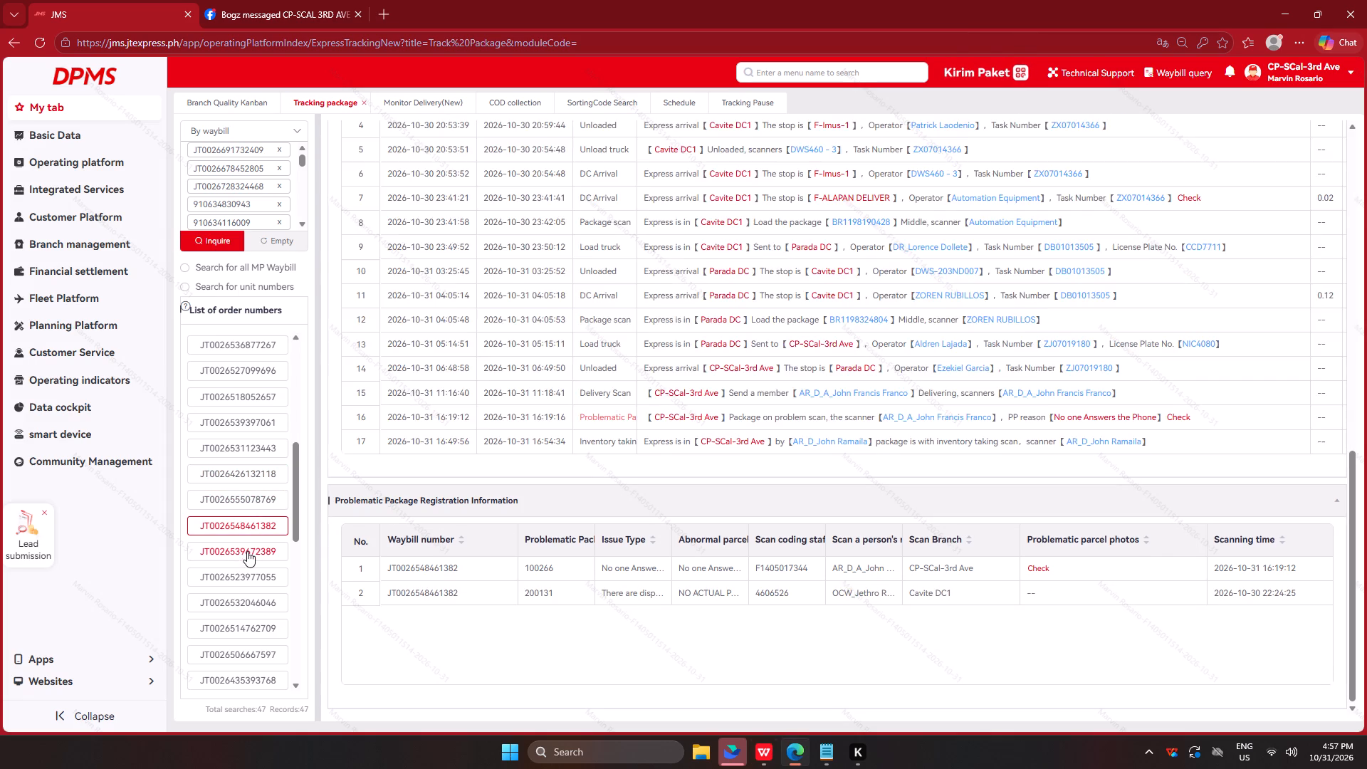
pyautogui.click(245, 555)
pyautogui.click(247, 585)
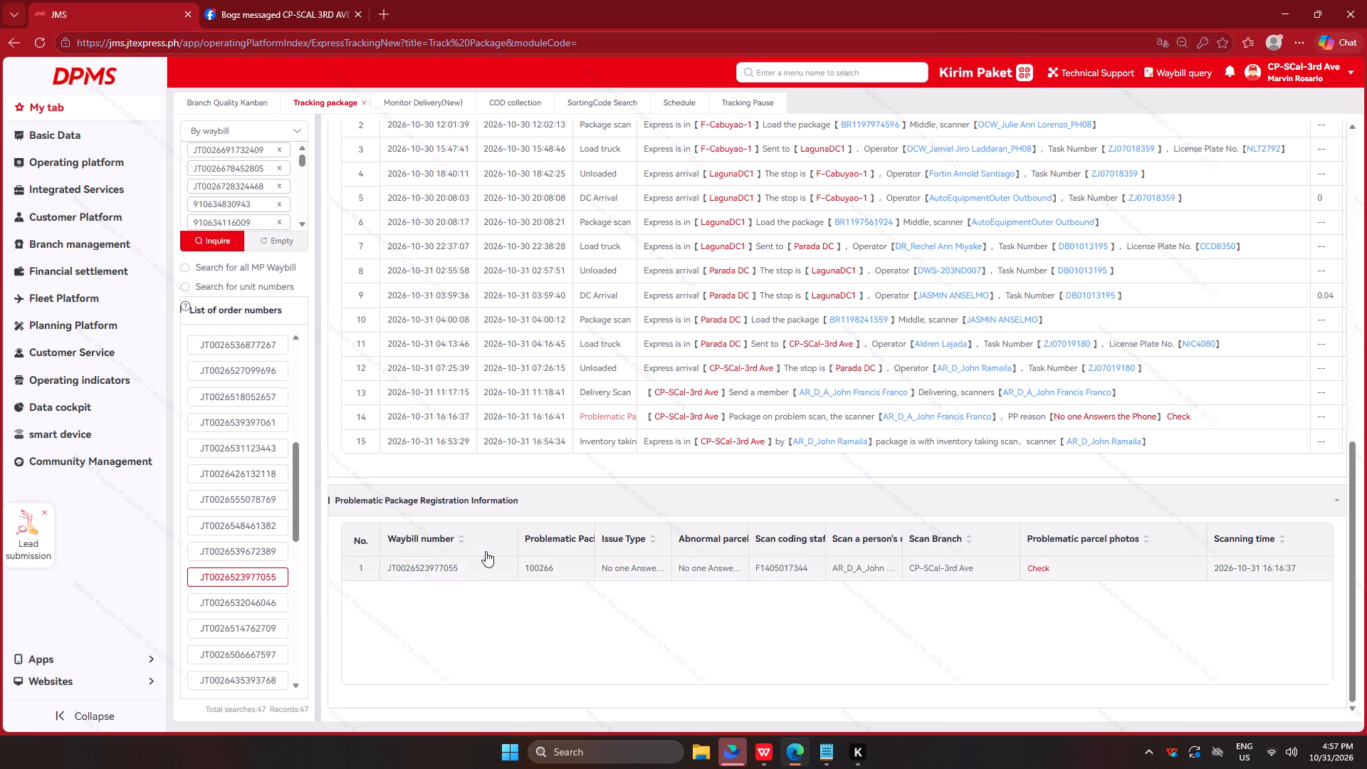
pyautogui.hotkey('alt', 'Tab')
pyautogui.hotkey('alt', 'Tab')
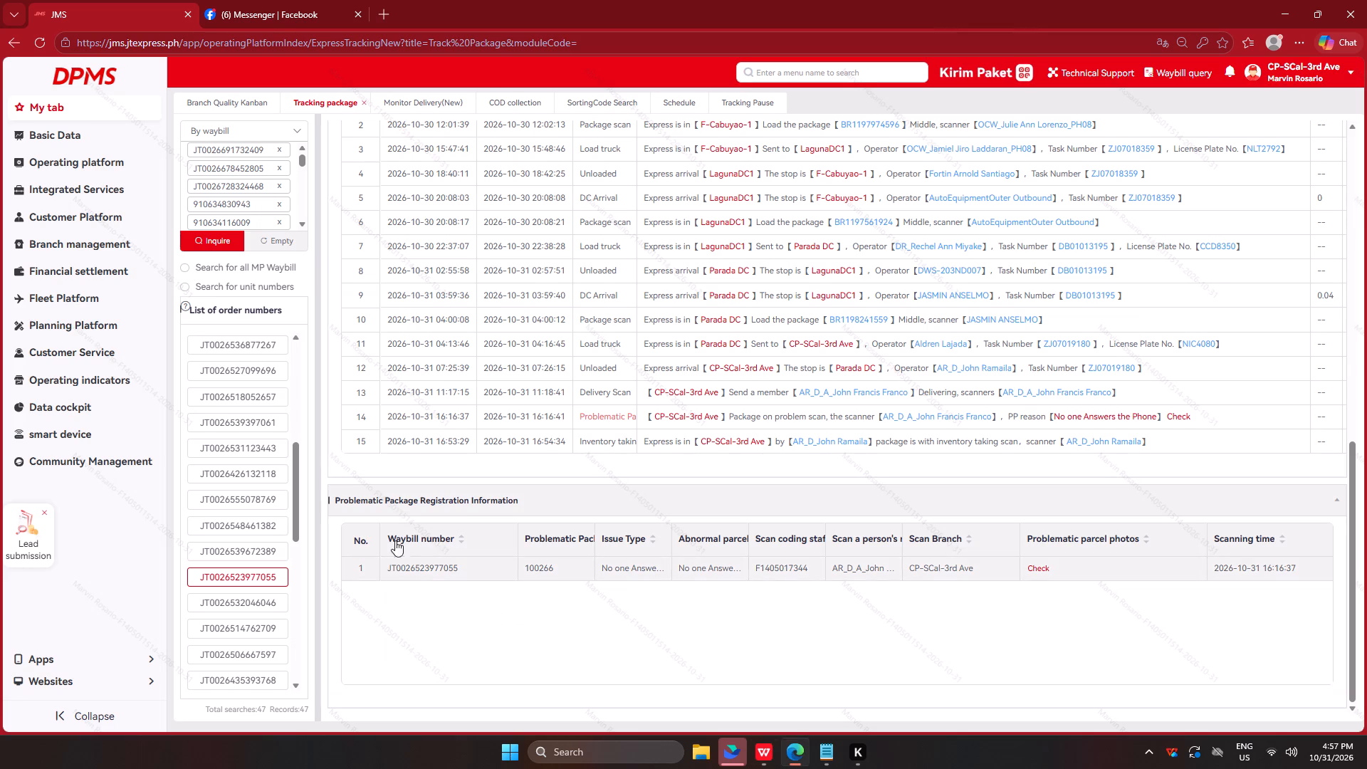
pyautogui.hotkey('alt', 'Tab')
pyautogui.scroll(-1, 446, 563)
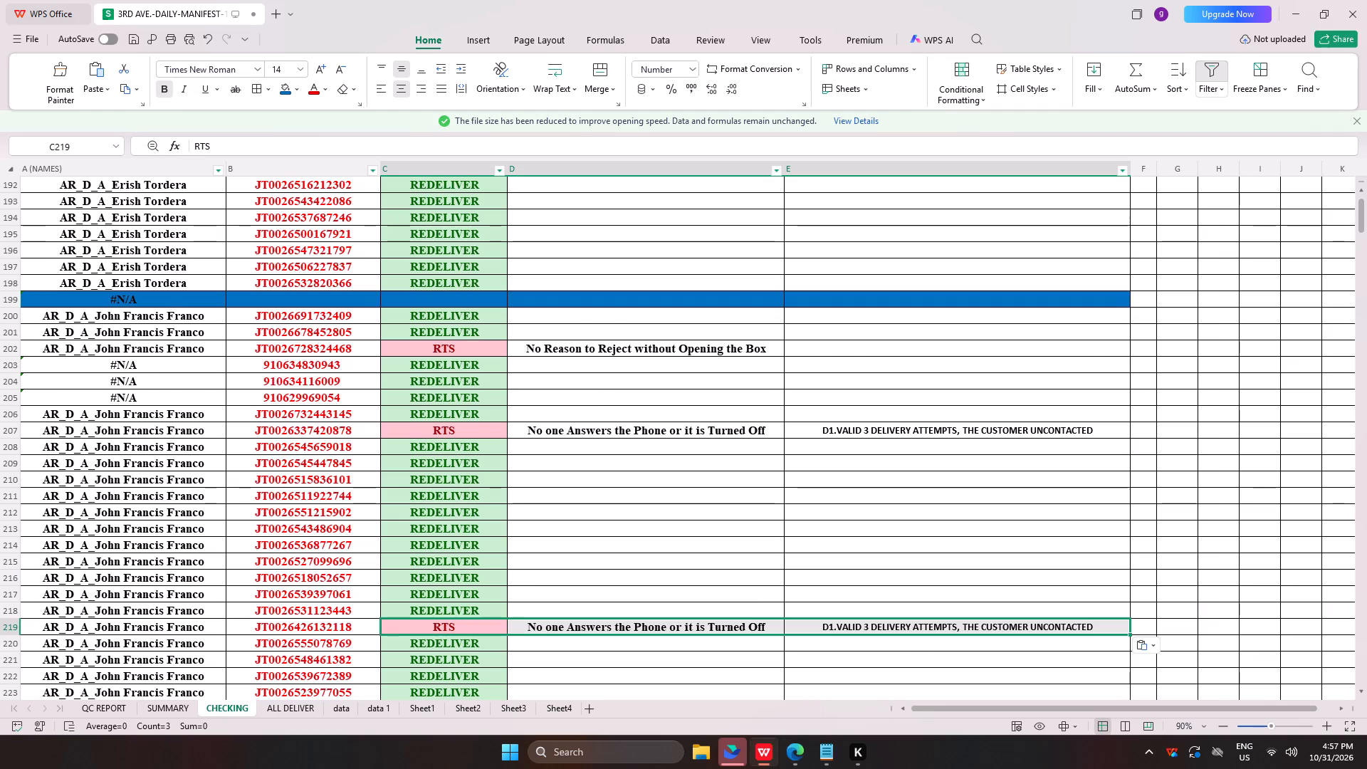
pyautogui.scroll(-4, 449, 565)
pyautogui.hotkey('alt', 'Tab')
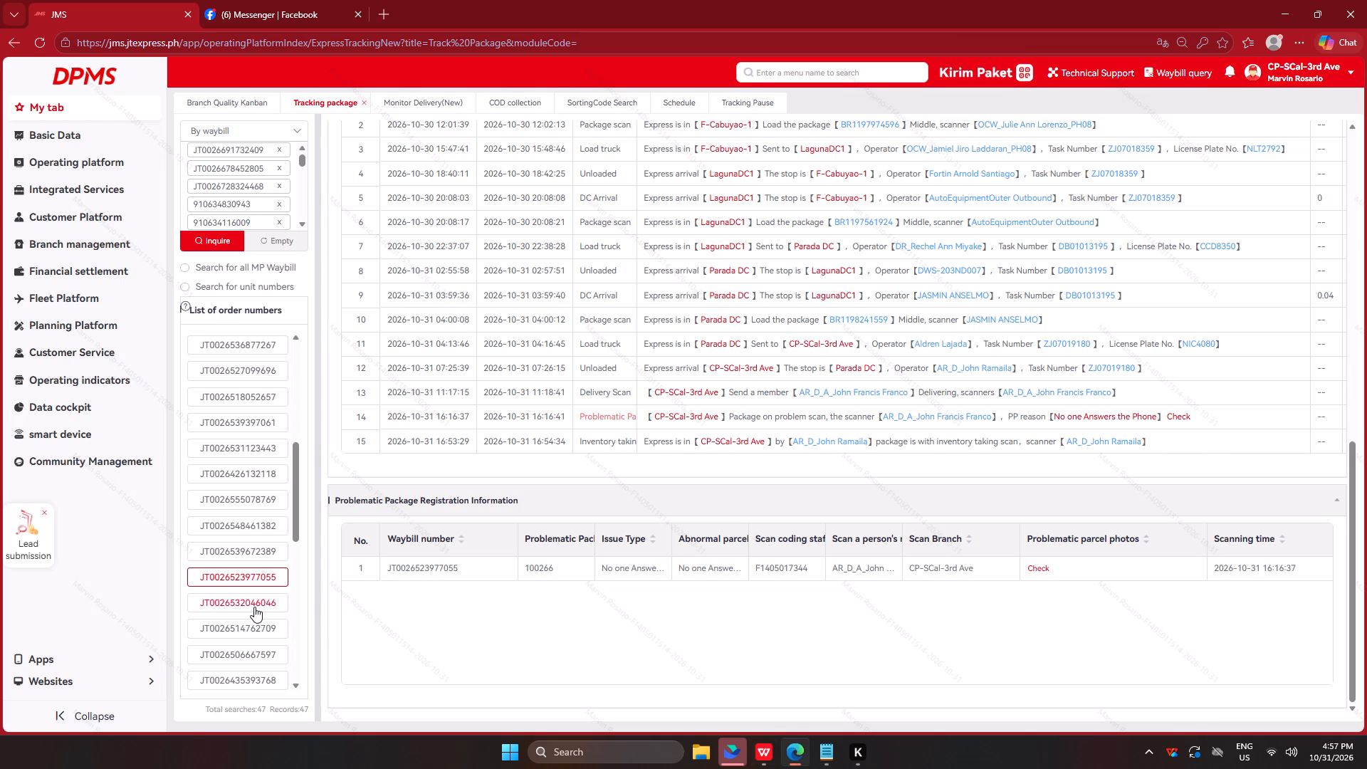
pyautogui.hotkey('alt', 'Tab')
pyautogui.hotkey('alt', 'Tab')
pyautogui.click(254, 606)
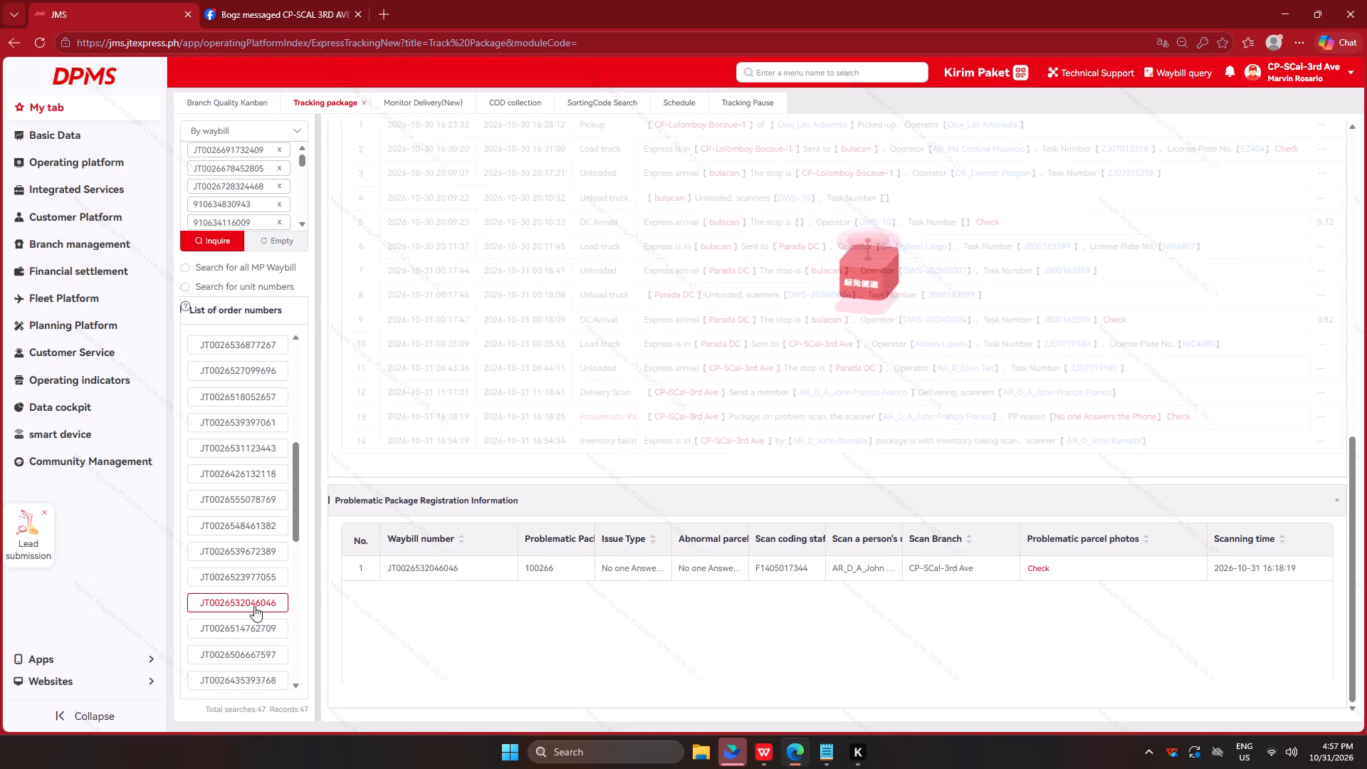
pyautogui.click(258, 637)
pyautogui.scroll(-2, 253, 582)
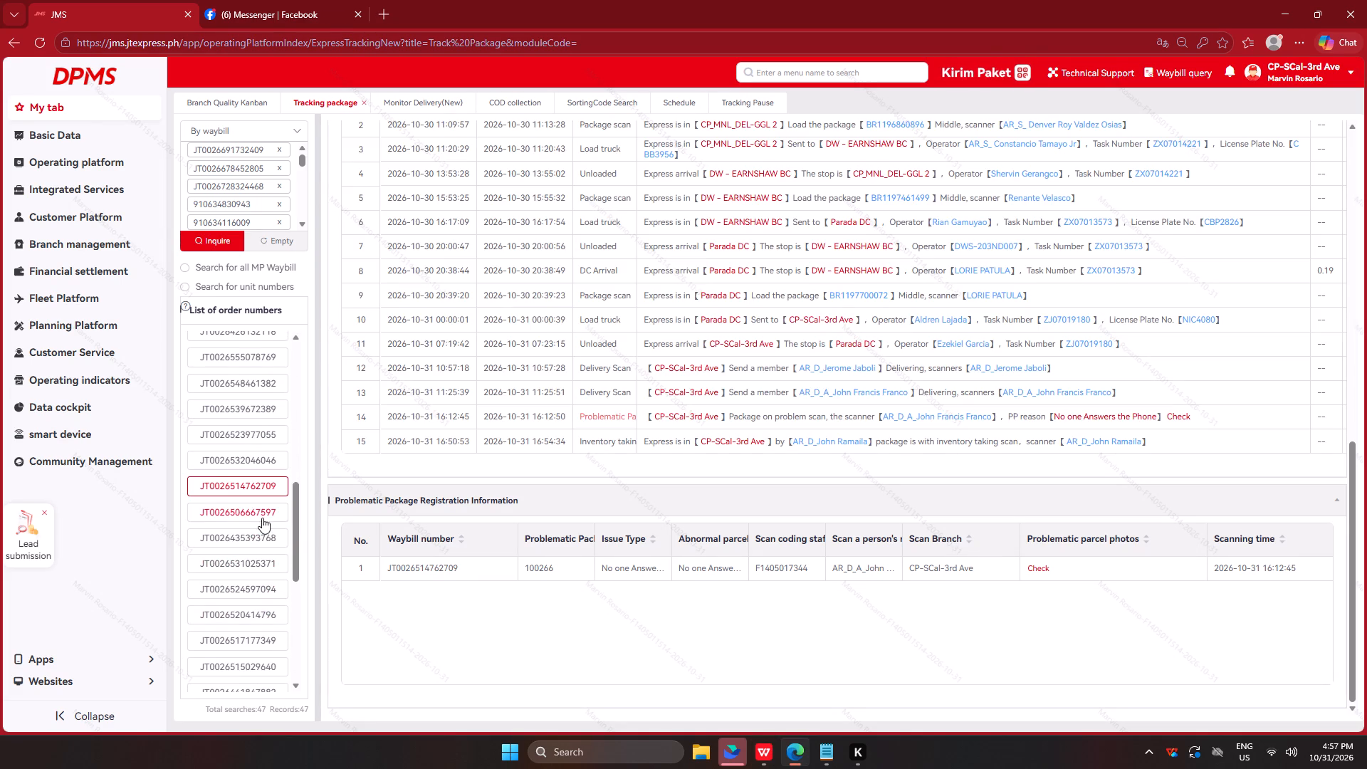
pyautogui.click(263, 511)
pyautogui.click(253, 547)
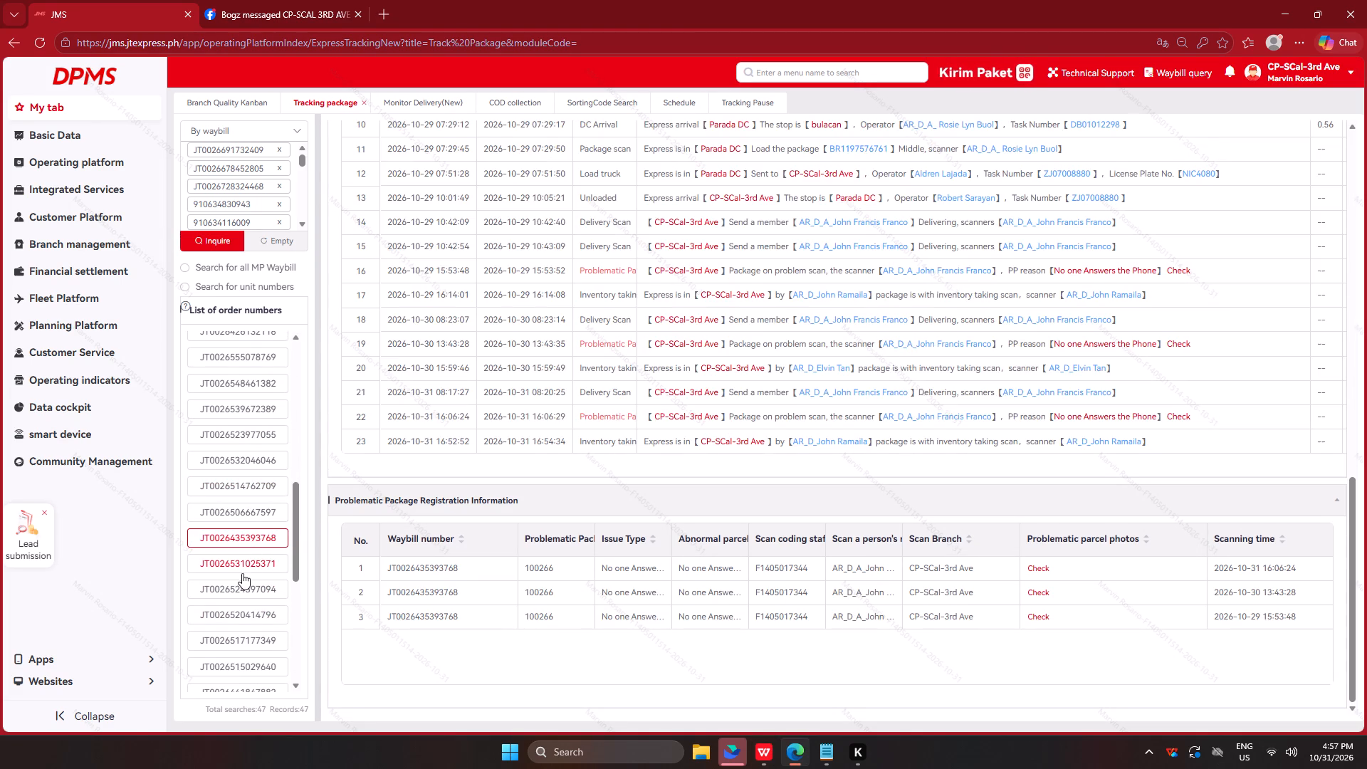
pyautogui.hotkey('alt', 'Tab')
pyautogui.hotkey('alt', 'Tab')
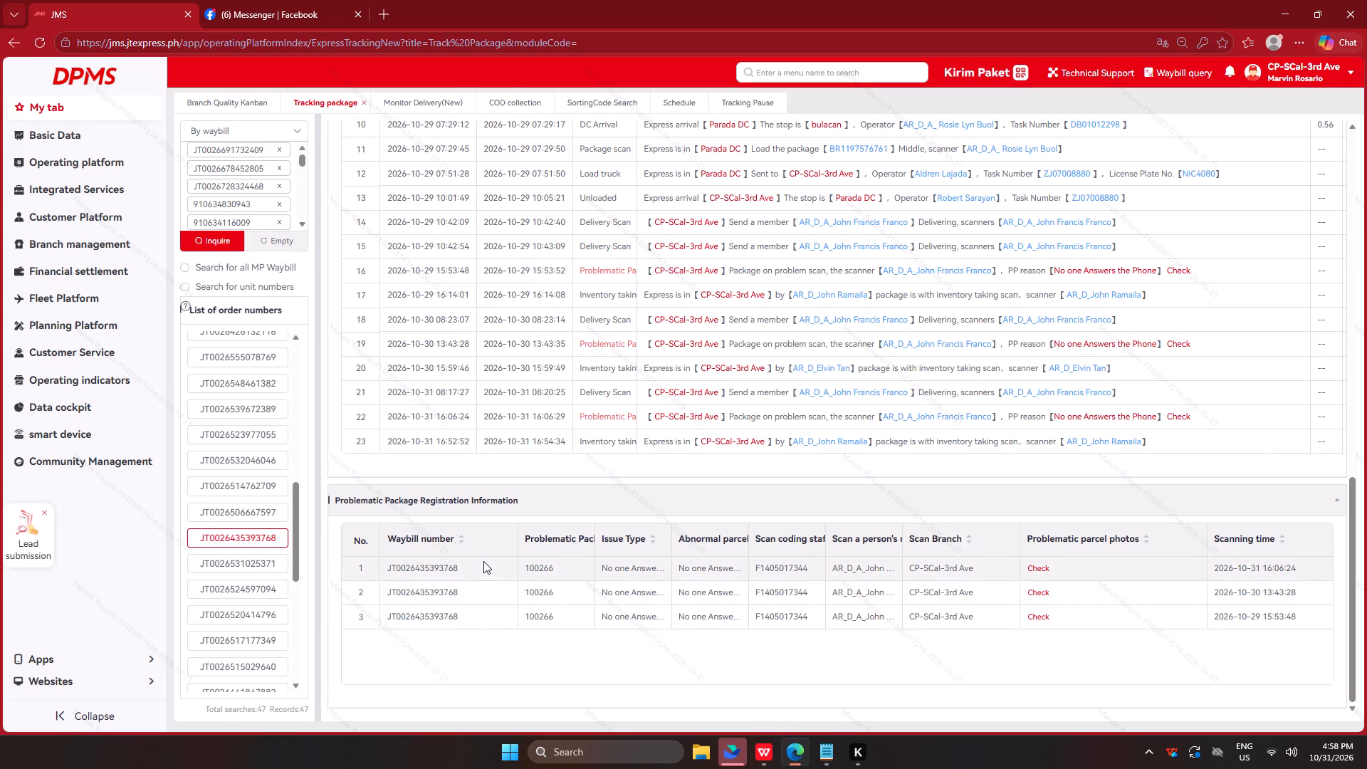
pyautogui.hotkey('alt', 'Tab')
pyautogui.click(404, 595)
pyautogui.hotkey('ctrl', 'v')
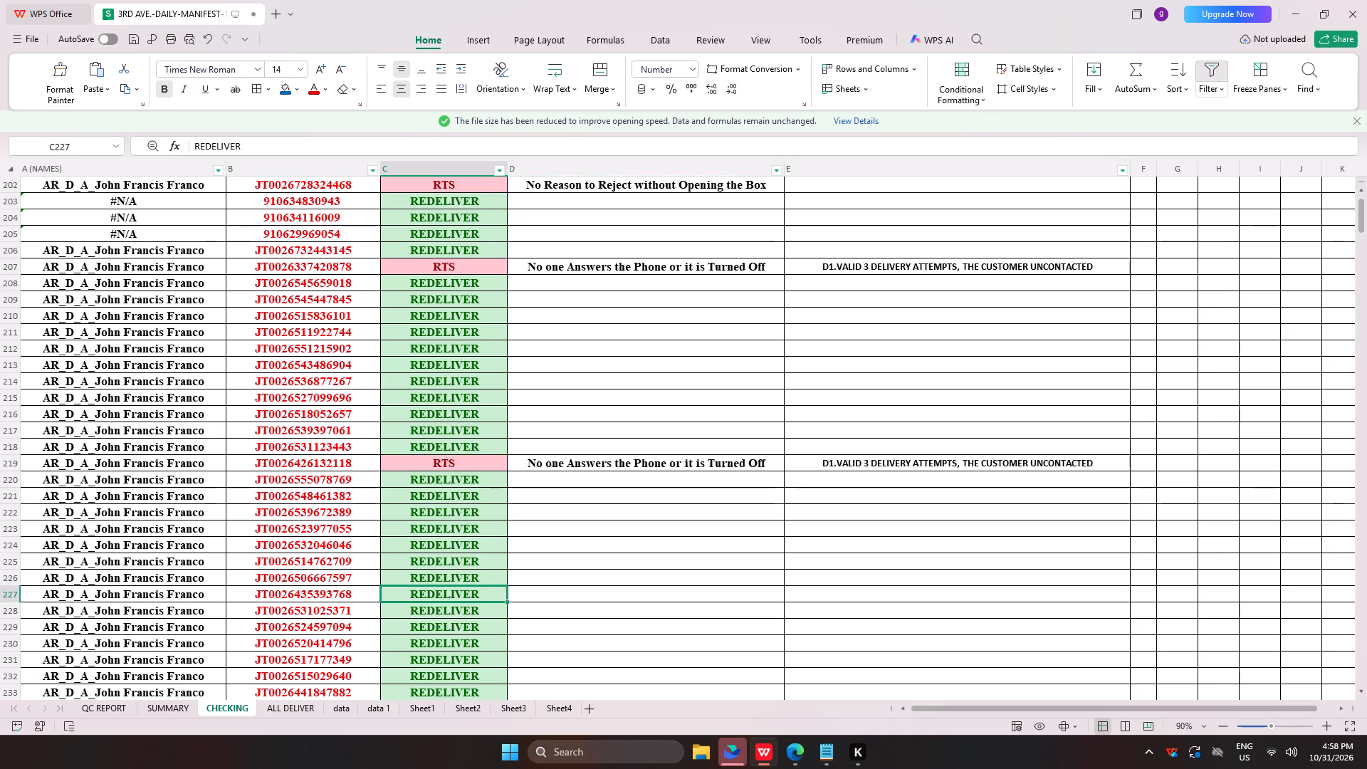
pyautogui.hotkey('alt', 'Tab')
pyautogui.click(248, 558)
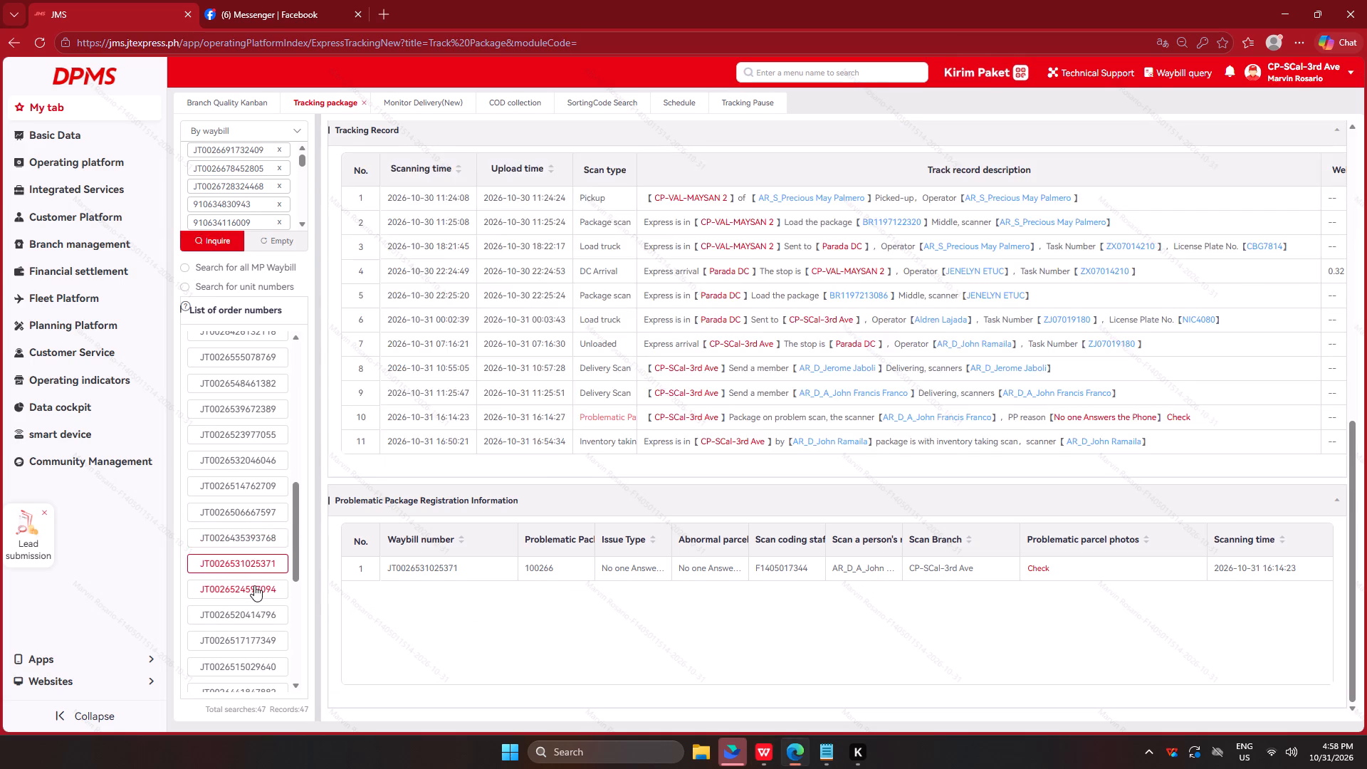
pyautogui.click(254, 585)
pyautogui.click(250, 613)
pyautogui.scroll(-2, 245, 544)
pyautogui.click(257, 501)
pyautogui.scroll(-4, 262, 505)
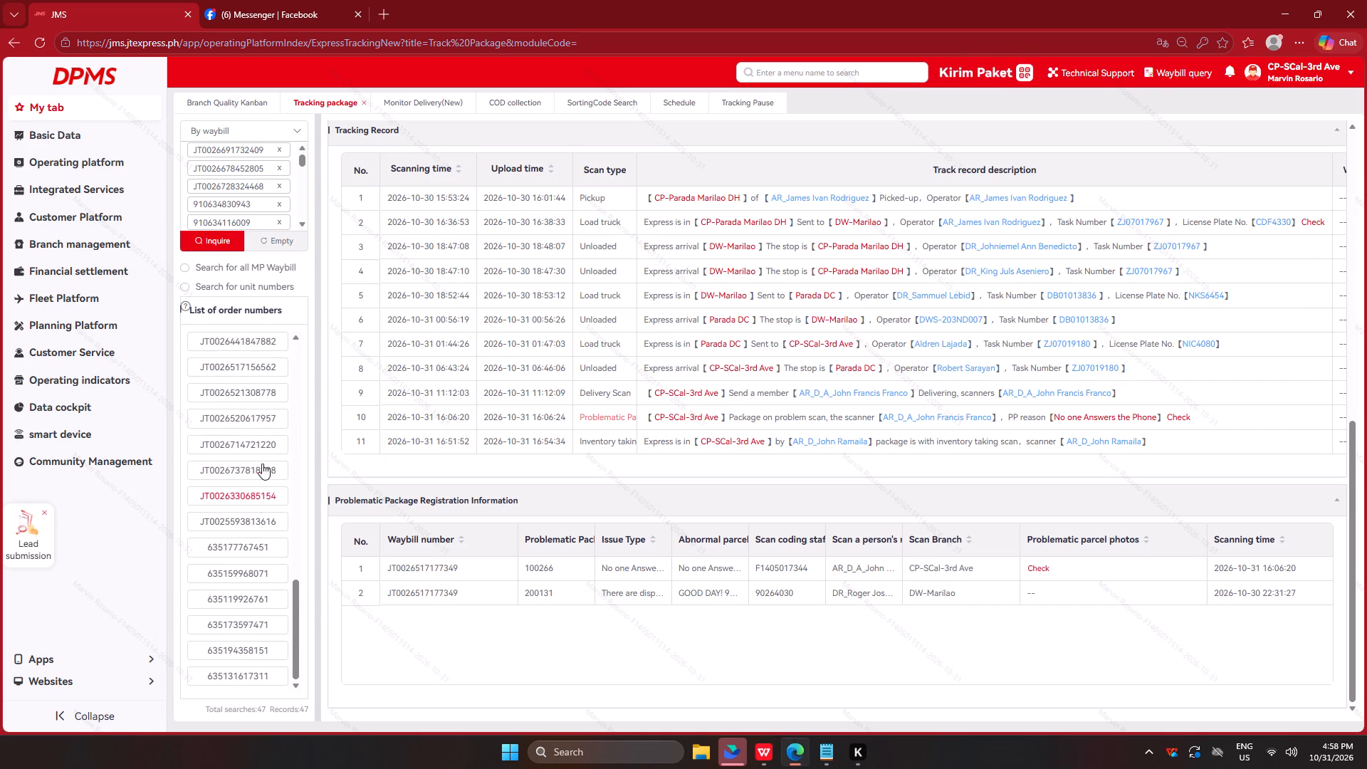
pyautogui.scroll(1, 252, 409)
pyautogui.click(269, 387)
pyautogui.click(251, 414)
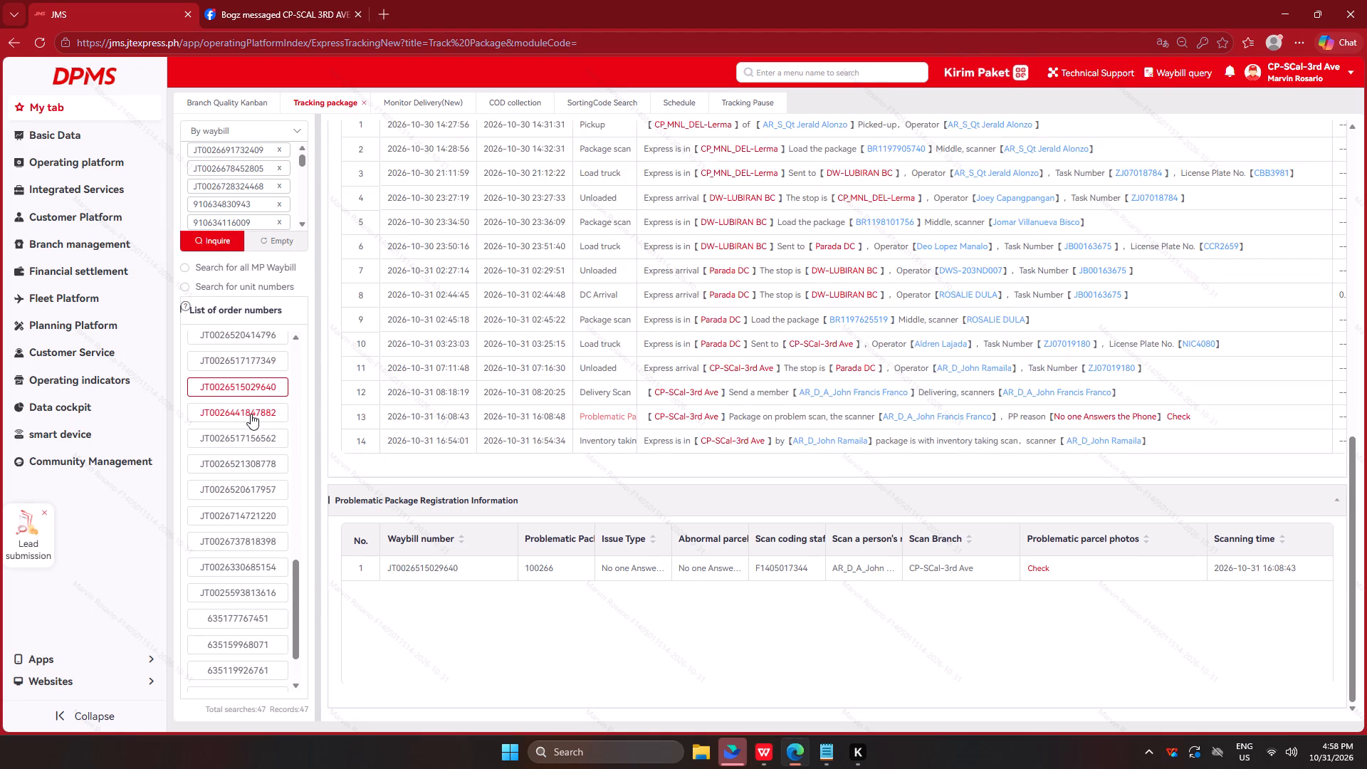
pyautogui.click(244, 436)
pyautogui.click(253, 420)
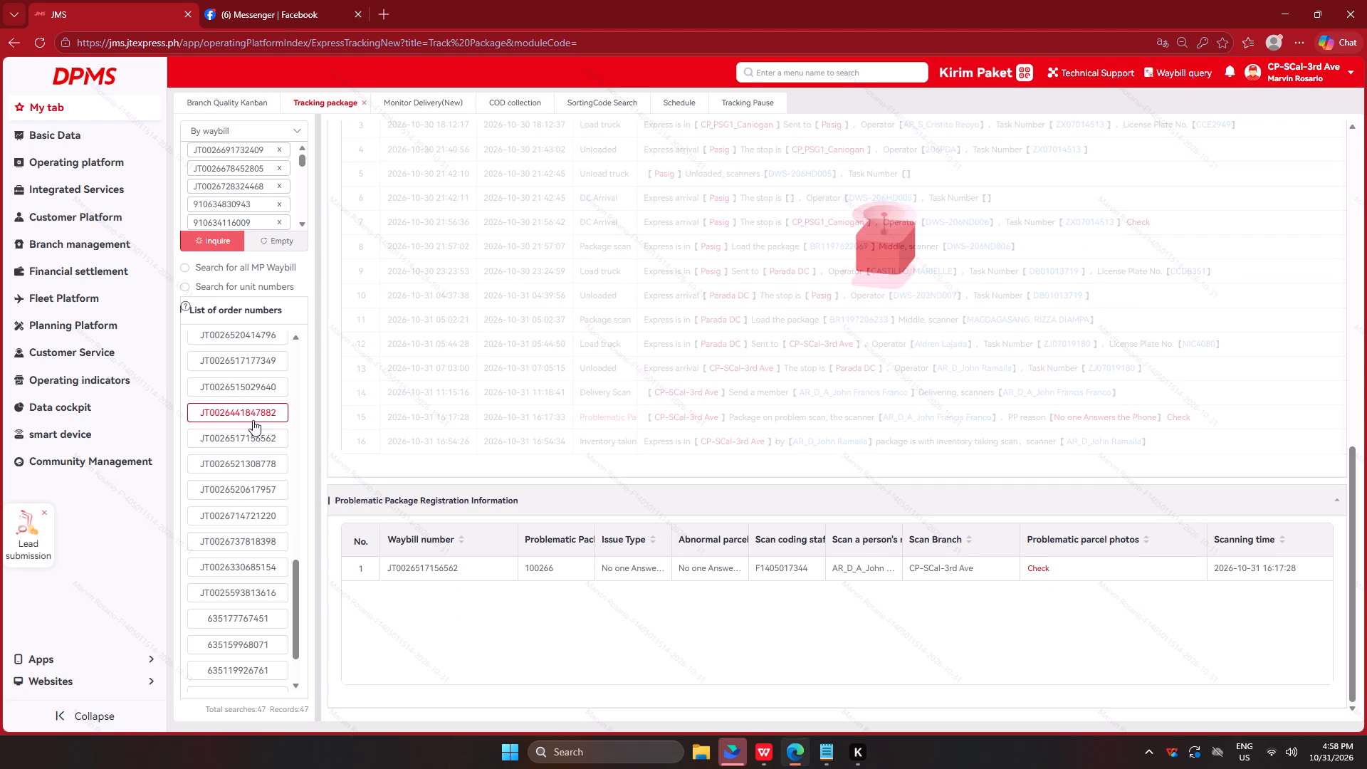
pyautogui.click(1175, 444)
pyautogui.press('Escape')
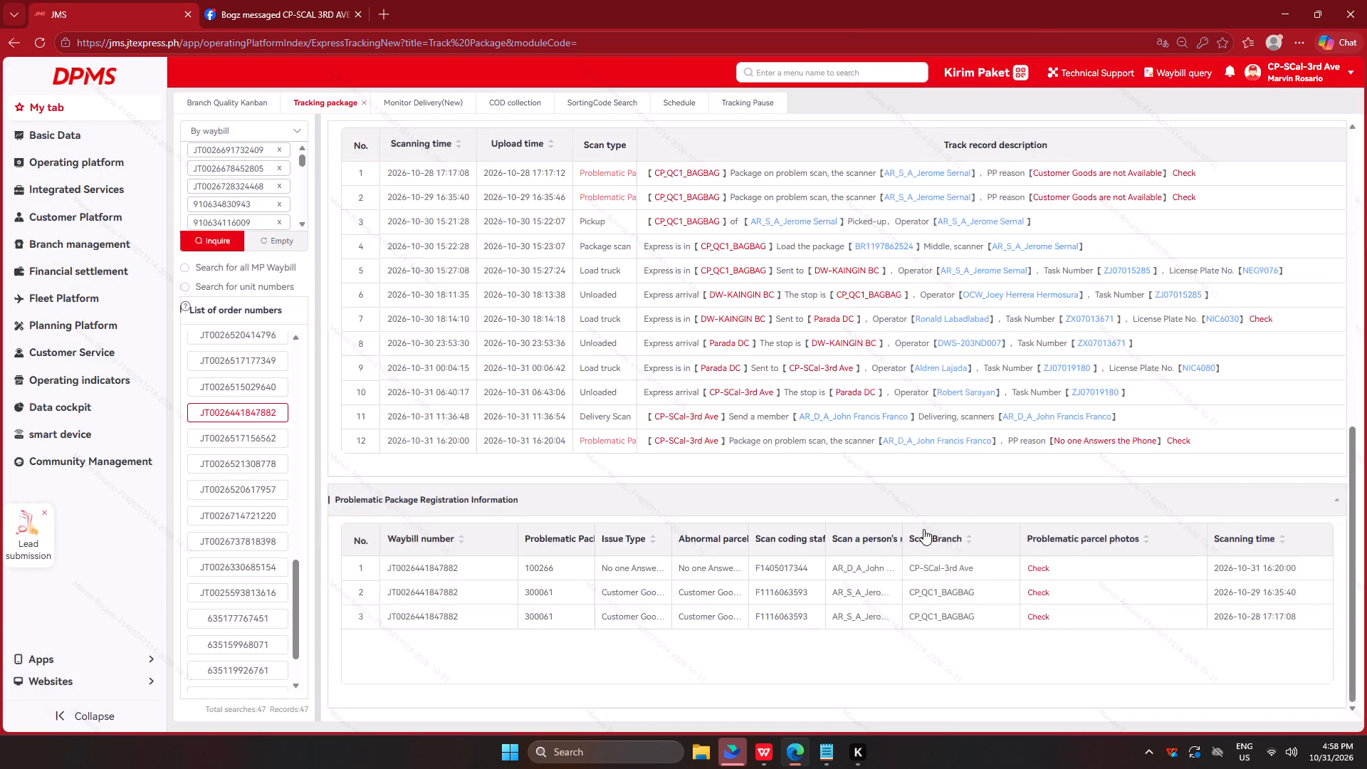
pyautogui.scroll(7, 926, 528)
pyautogui.click(790, 324)
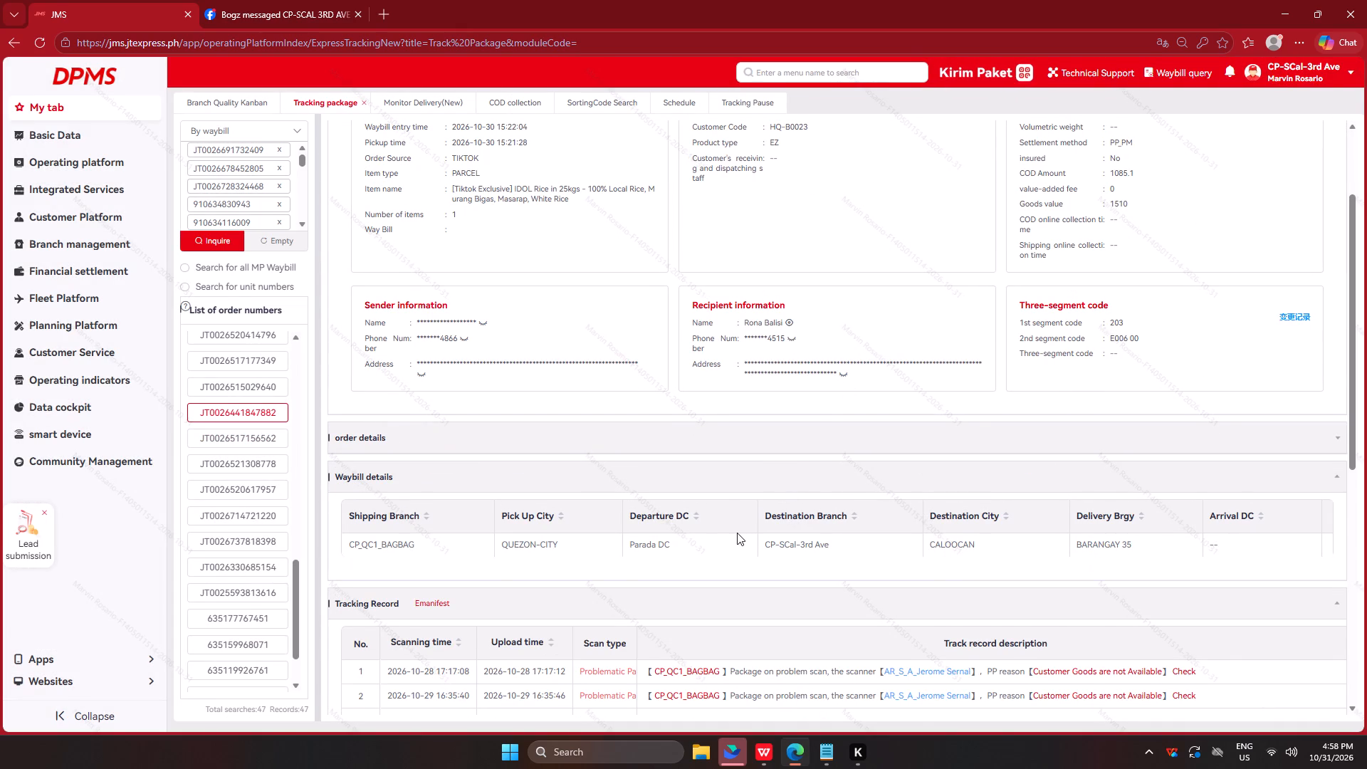
pyautogui.hotkey('alt', 'Tab')
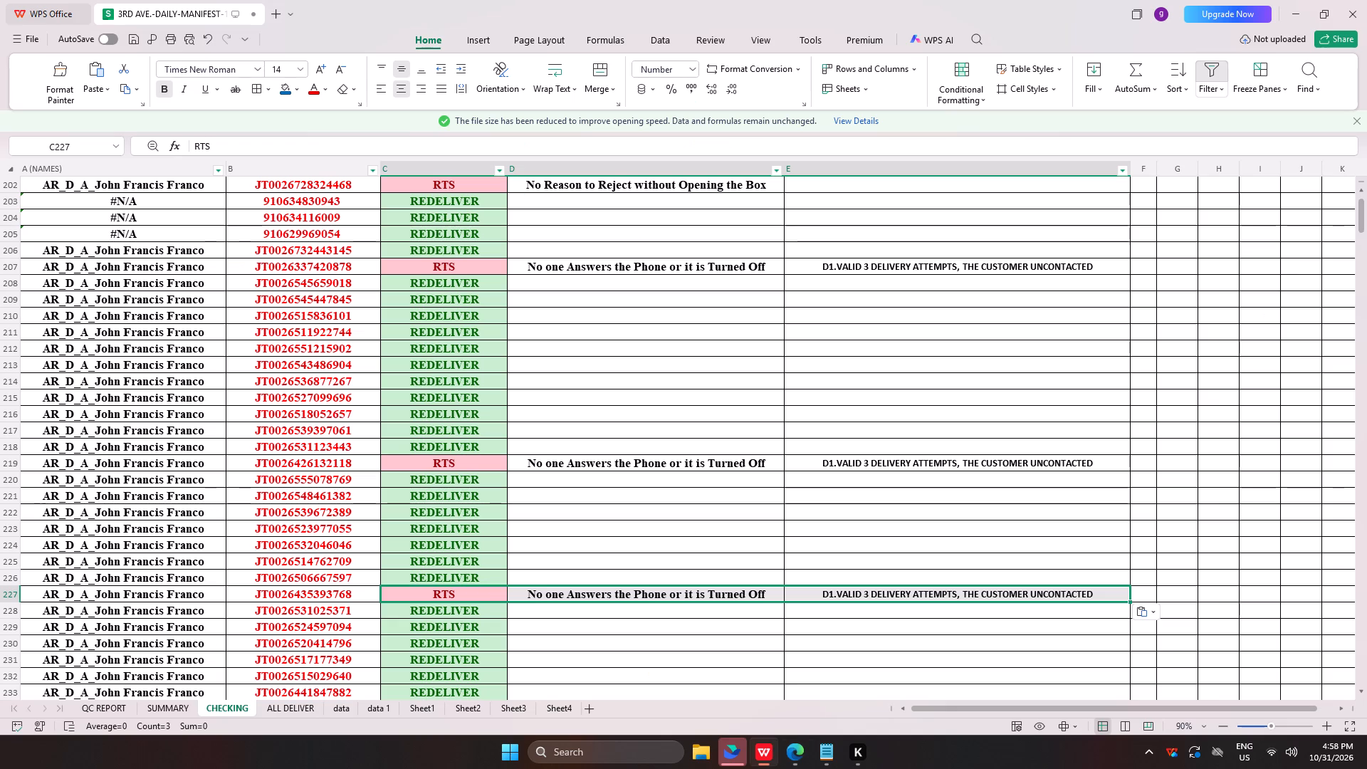
pyautogui.scroll(-7, 573, 575)
pyautogui.hotkey('alt', 'Tab')
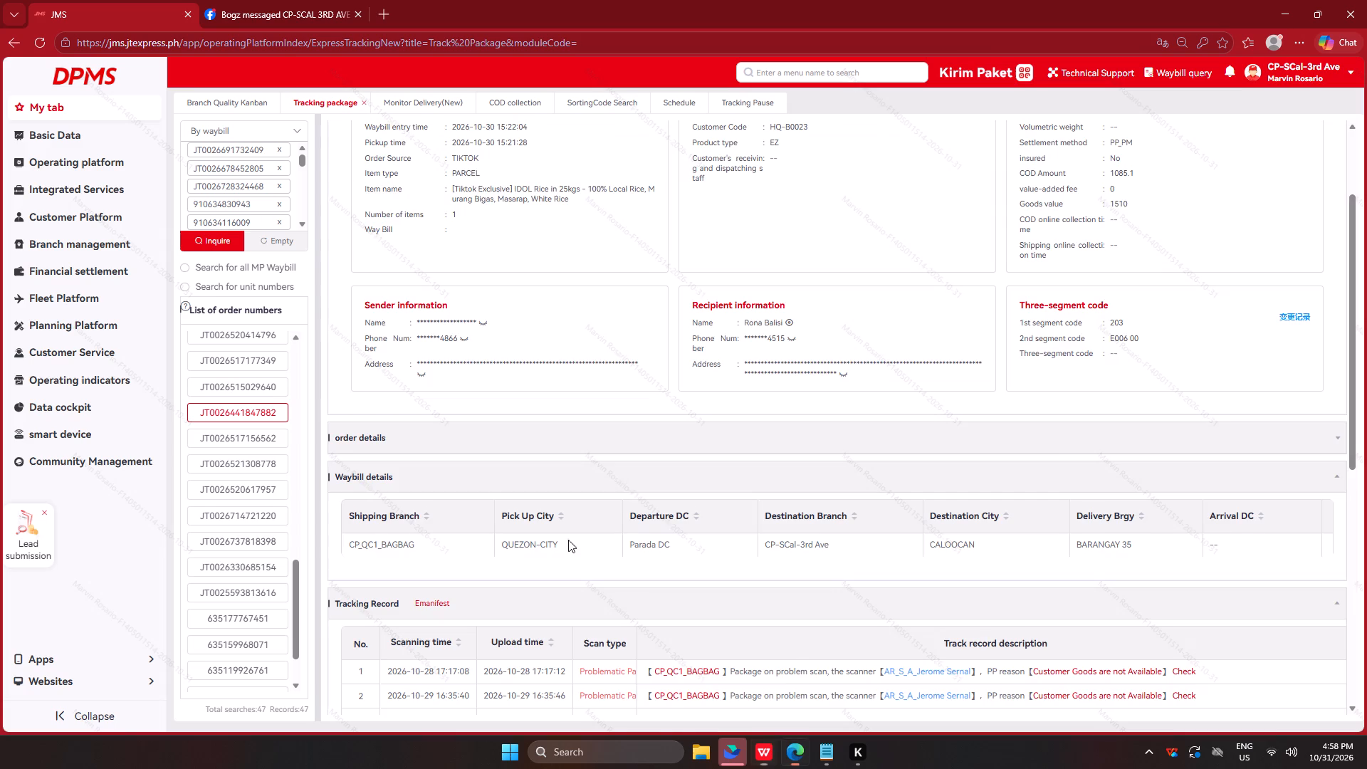
pyautogui.scroll(-6, 831, 499)
pyautogui.click(1178, 516)
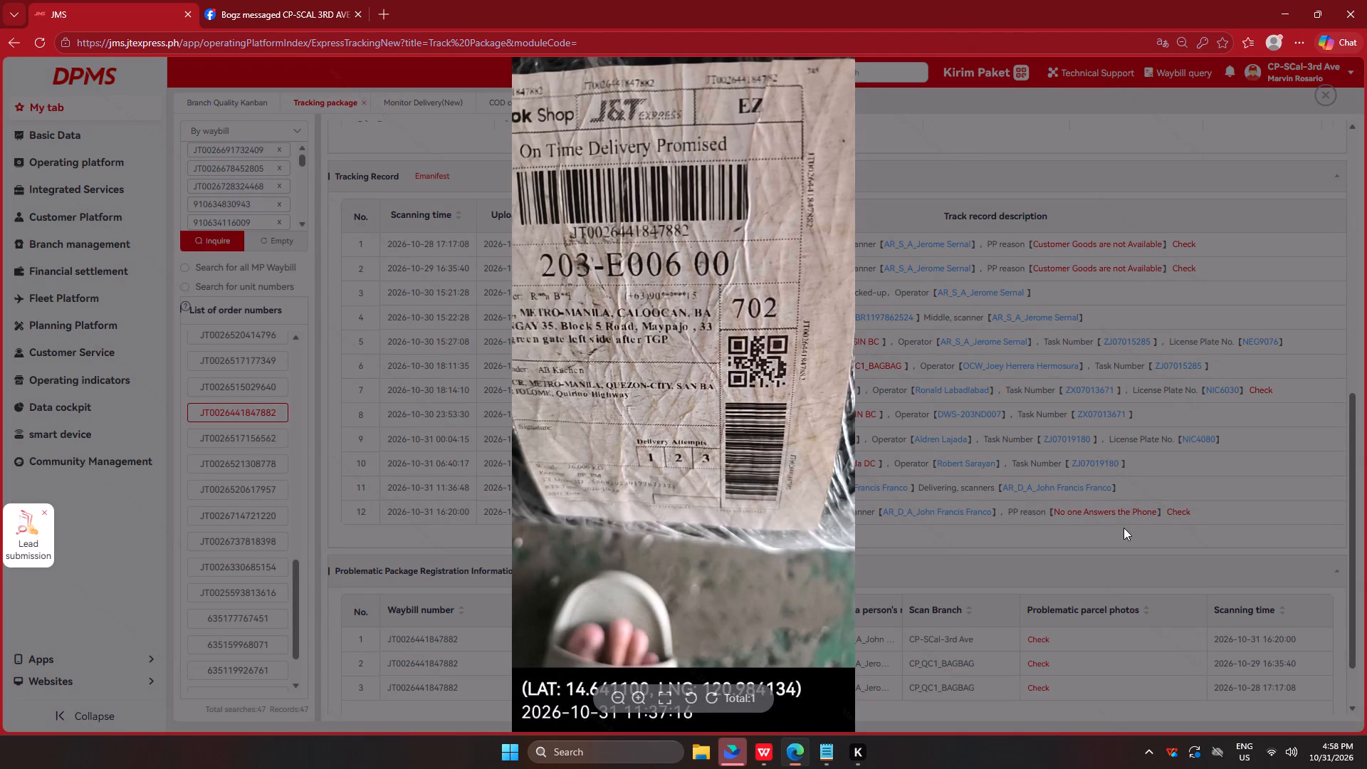
pyautogui.press('Escape')
pyautogui.scroll(13, 559, 505)
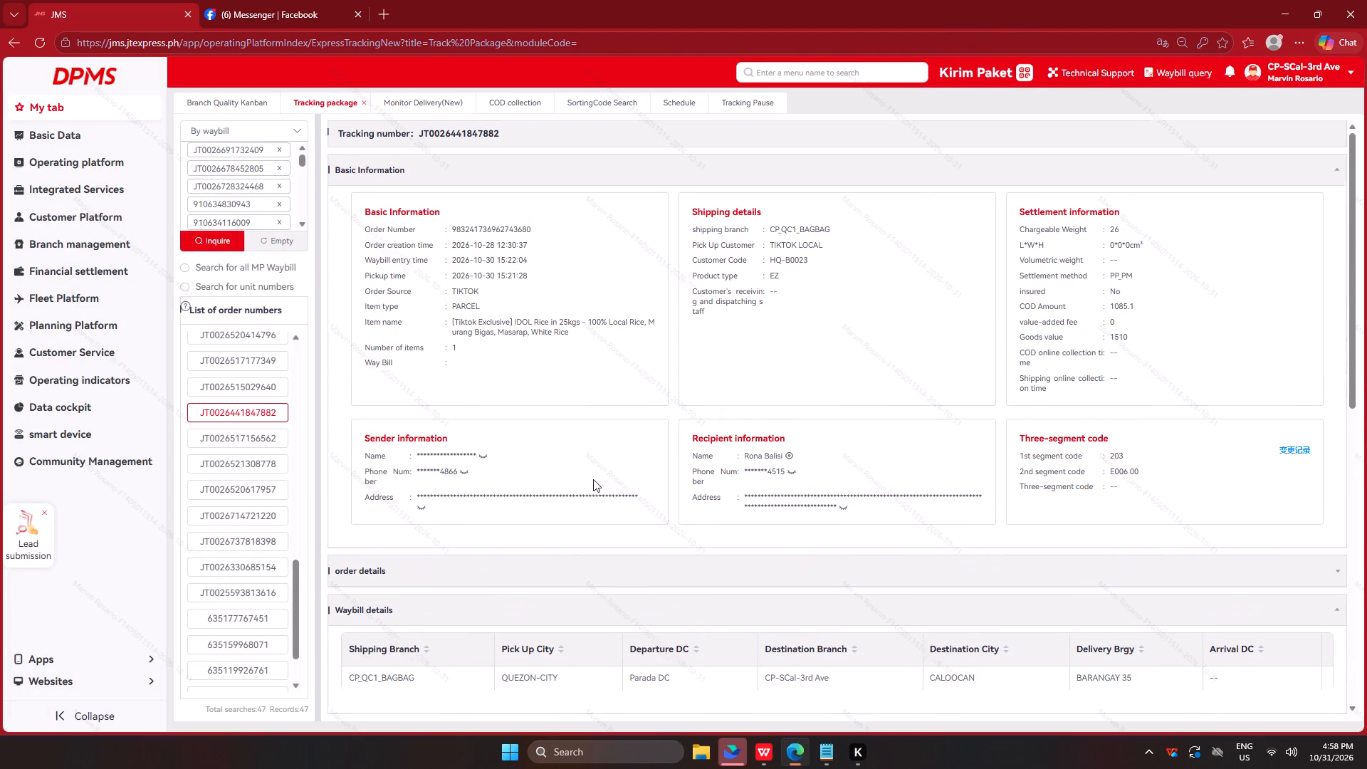
pyautogui.scroll(-8, 594, 479)
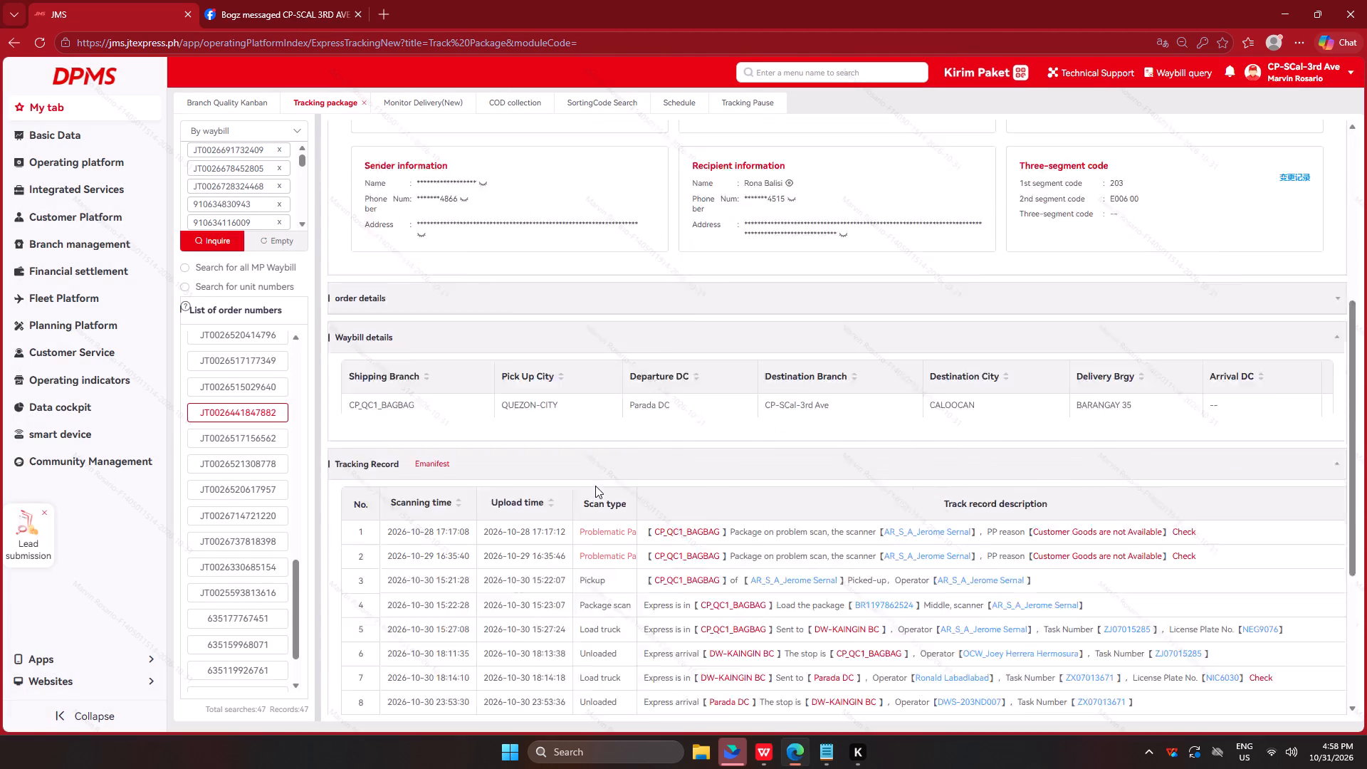
pyautogui.click(260, 446)
pyautogui.scroll(-8, 656, 507)
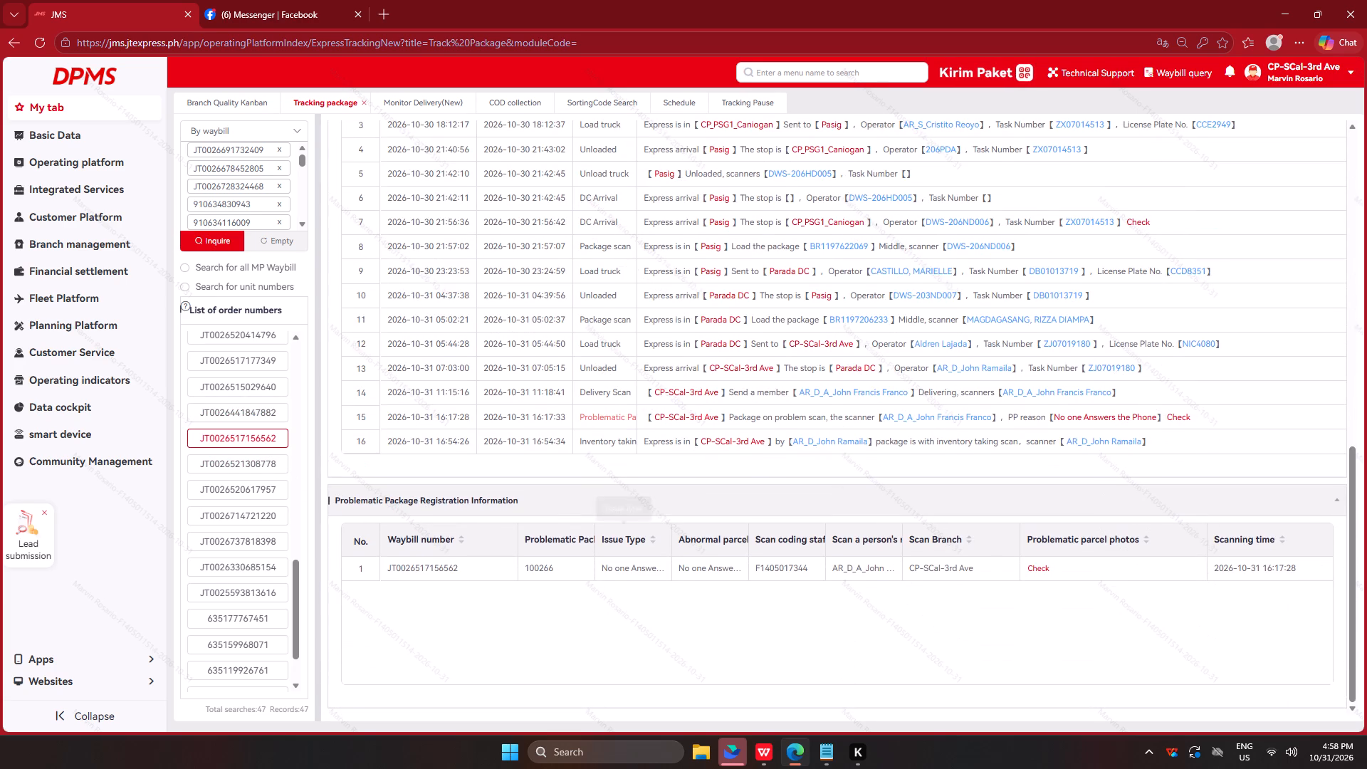
pyautogui.click(239, 471)
pyautogui.click(249, 488)
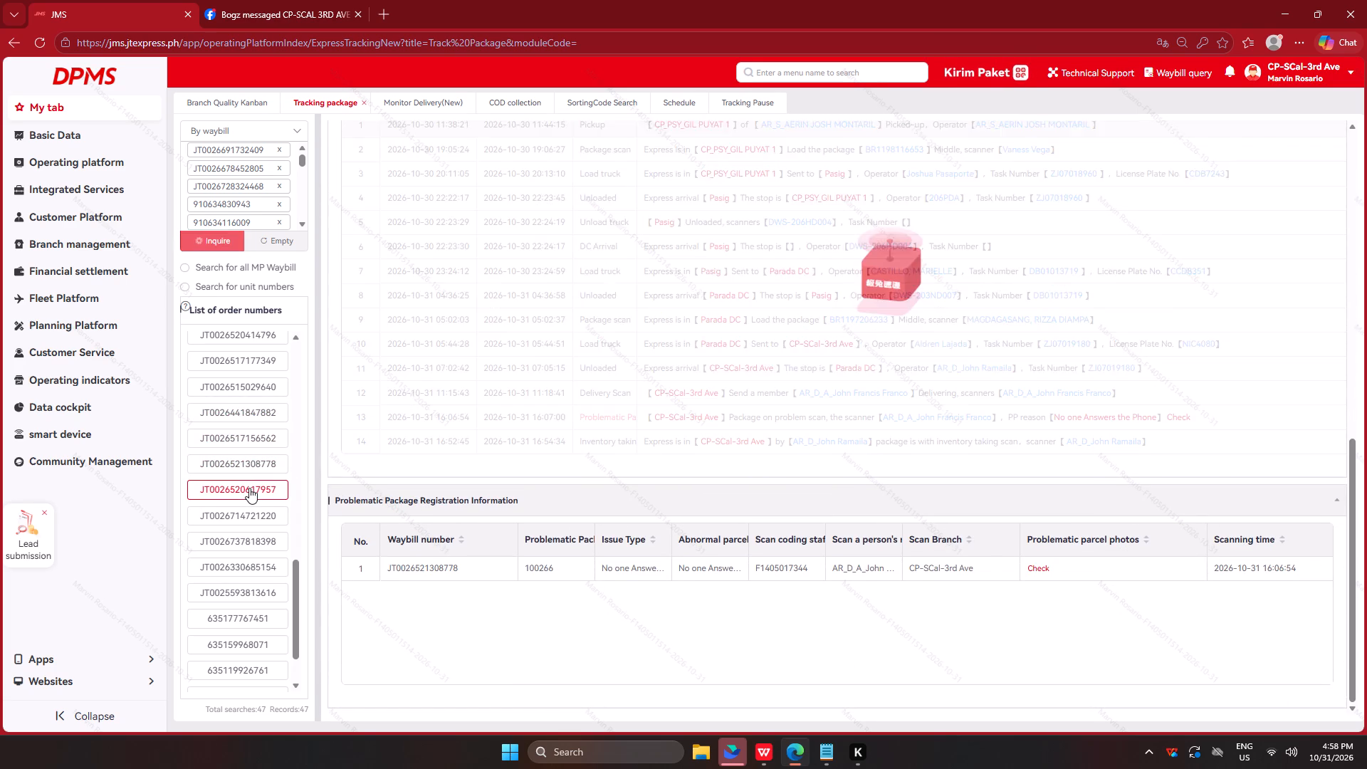
pyautogui.click(261, 514)
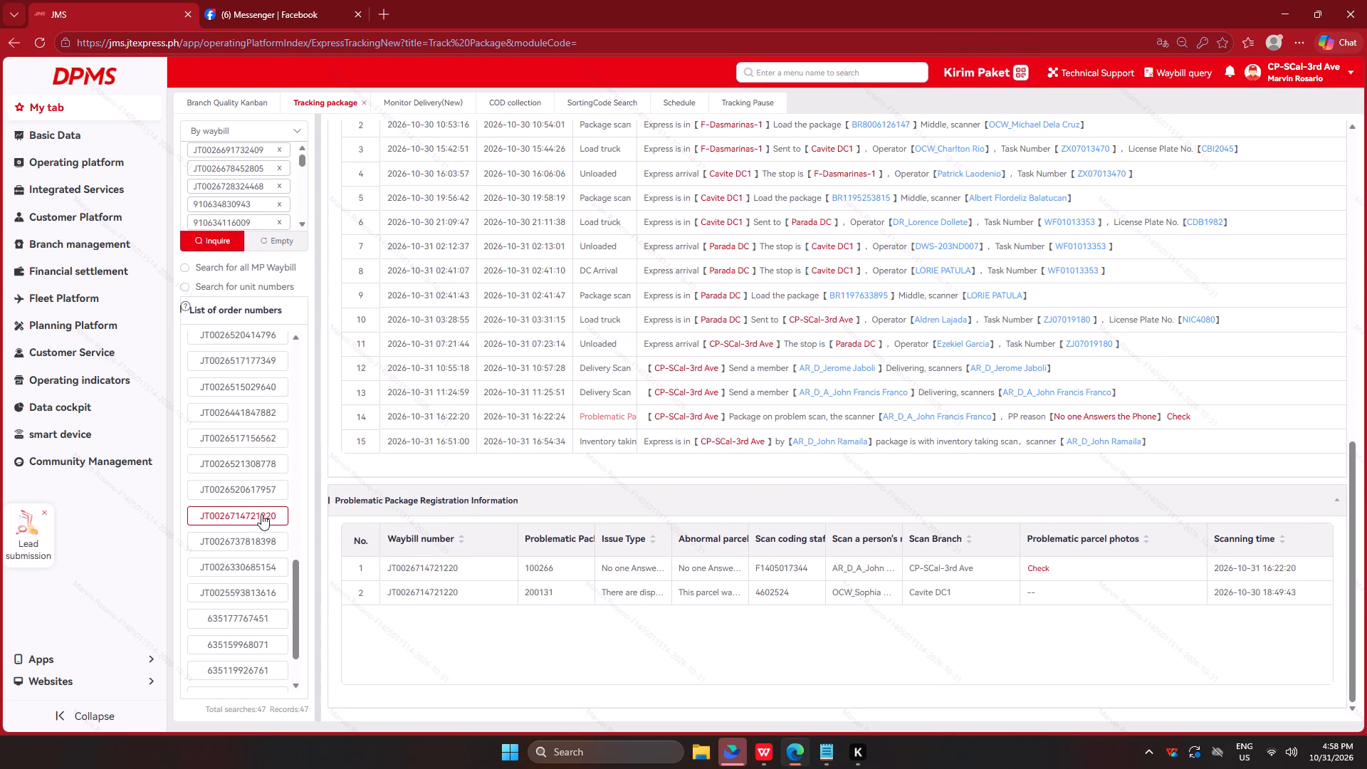
pyautogui.click(261, 543)
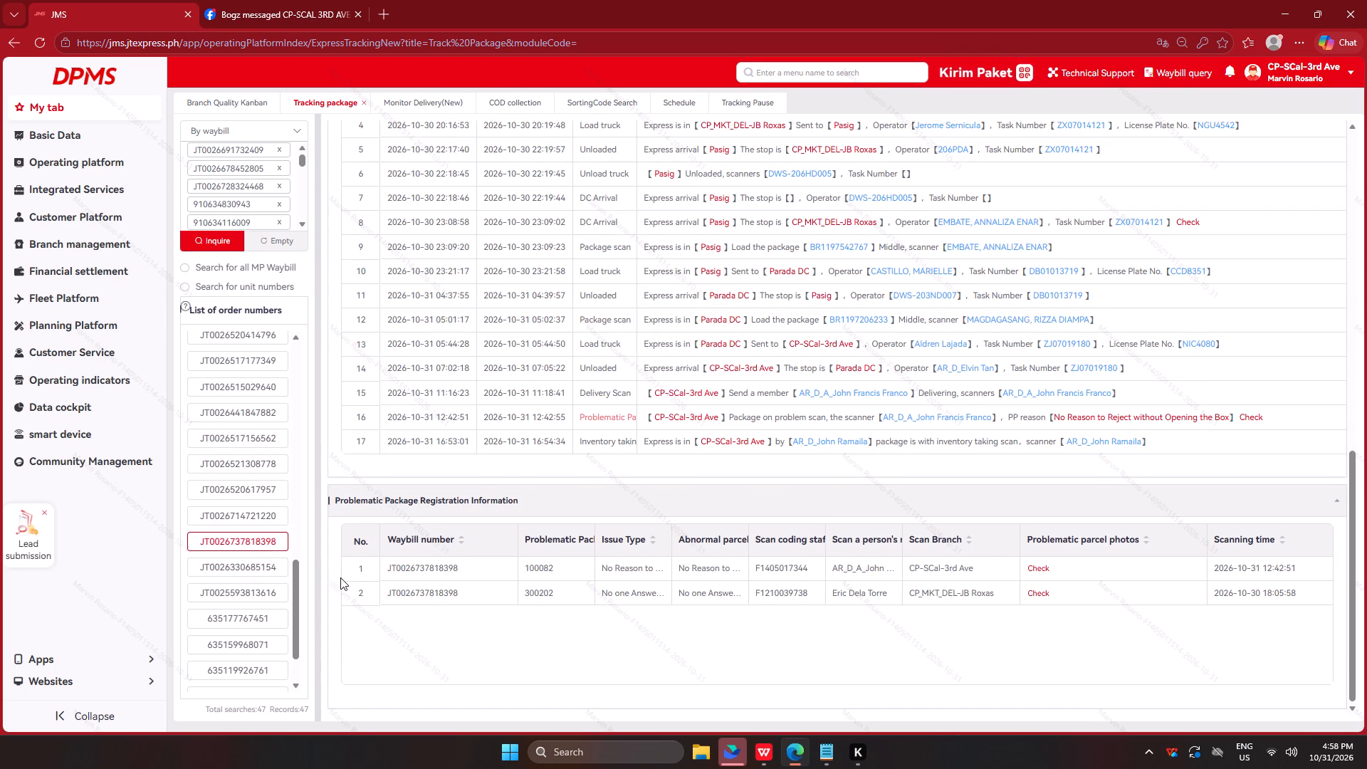
pyautogui.hotkey('alt', 'Tab')
pyautogui.scroll(-2, 530, 582)
pyautogui.scroll(10, 531, 577)
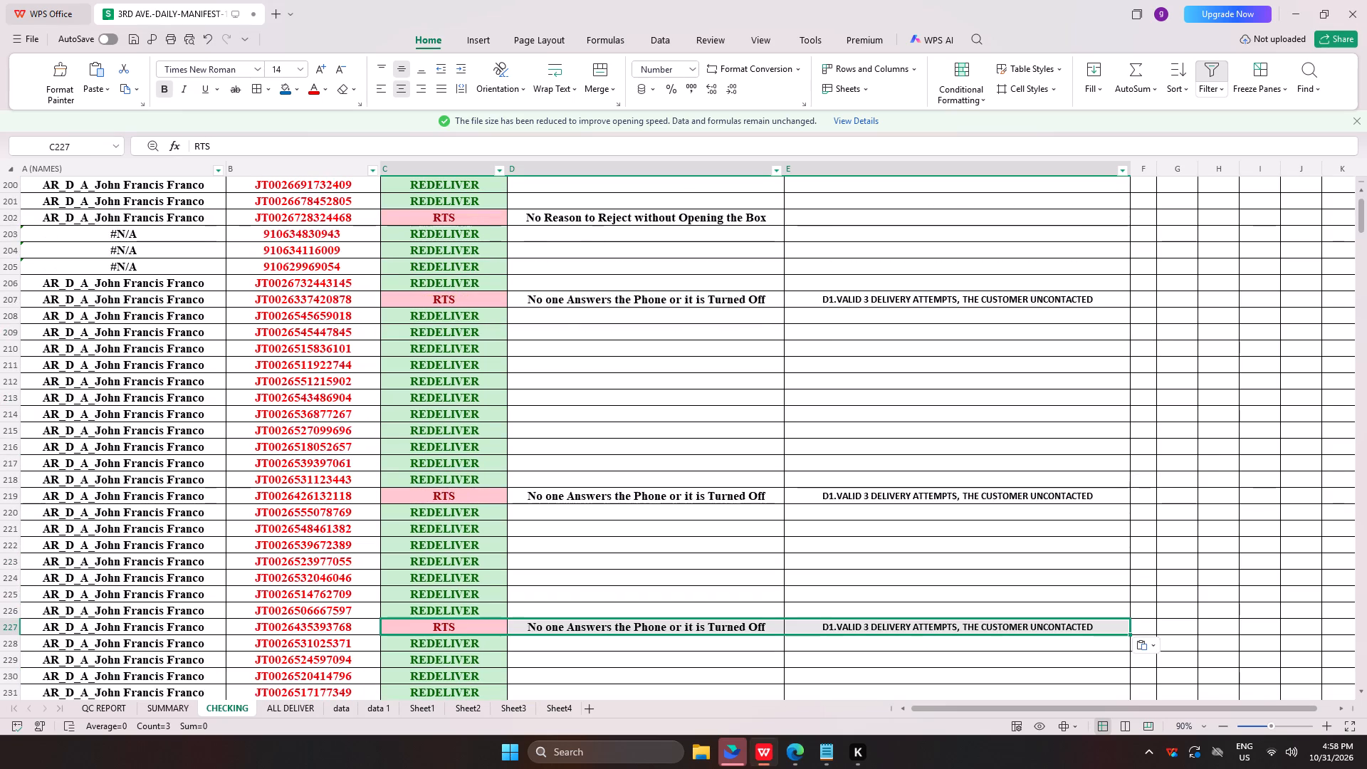
pyautogui.moveTo(461, 222); pyautogui.dragTo(552, 216)
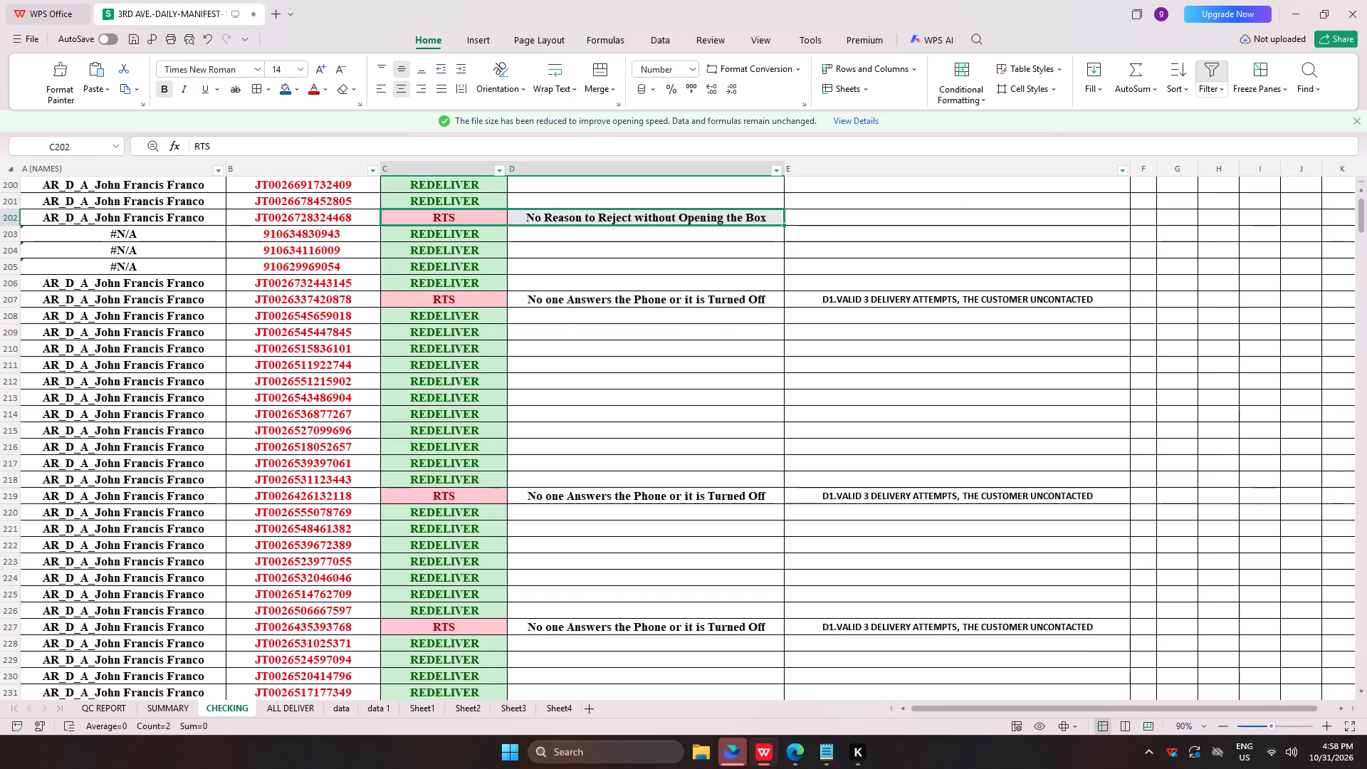
pyautogui.hotkey('ctrl', 'c')
pyautogui.scroll(-13, 508, 303)
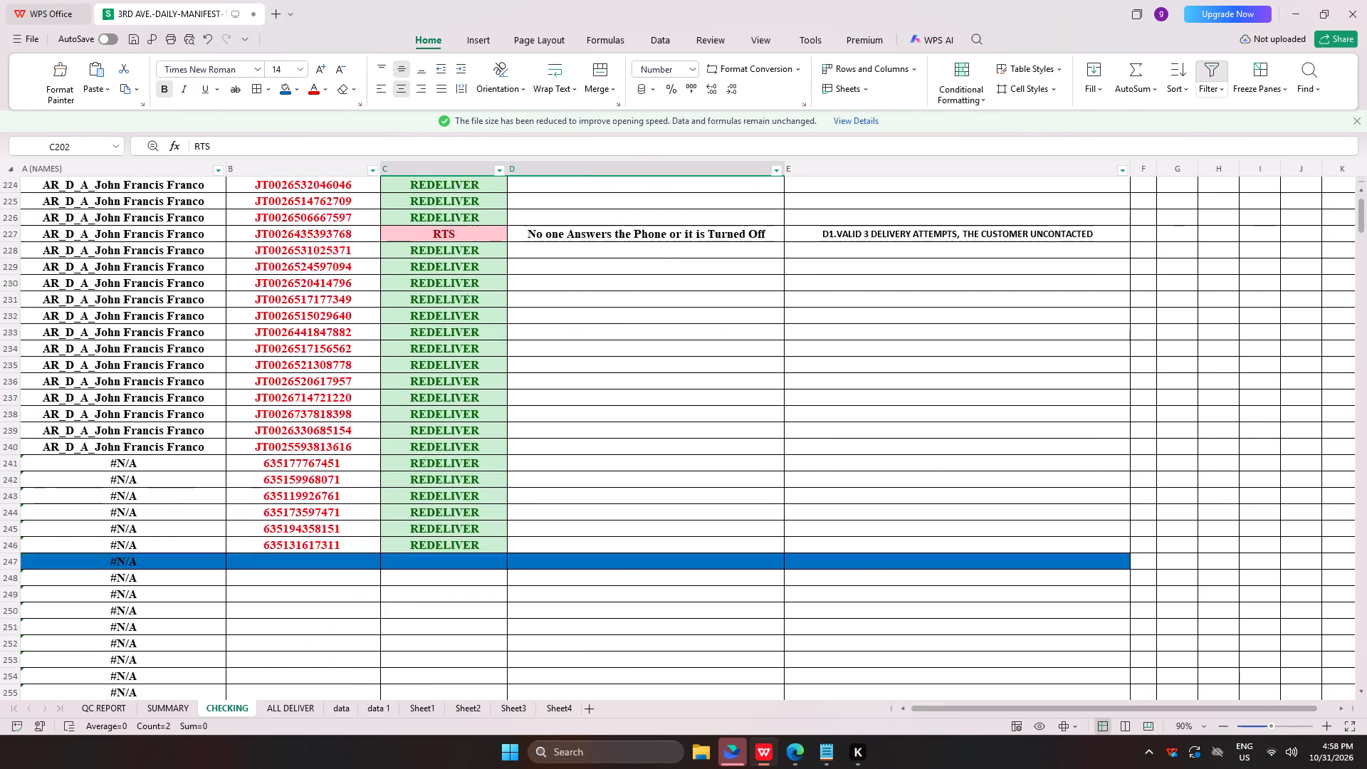
pyautogui.hotkey('alt', 'Tab')
pyautogui.hotkey('alt', 'Tab')
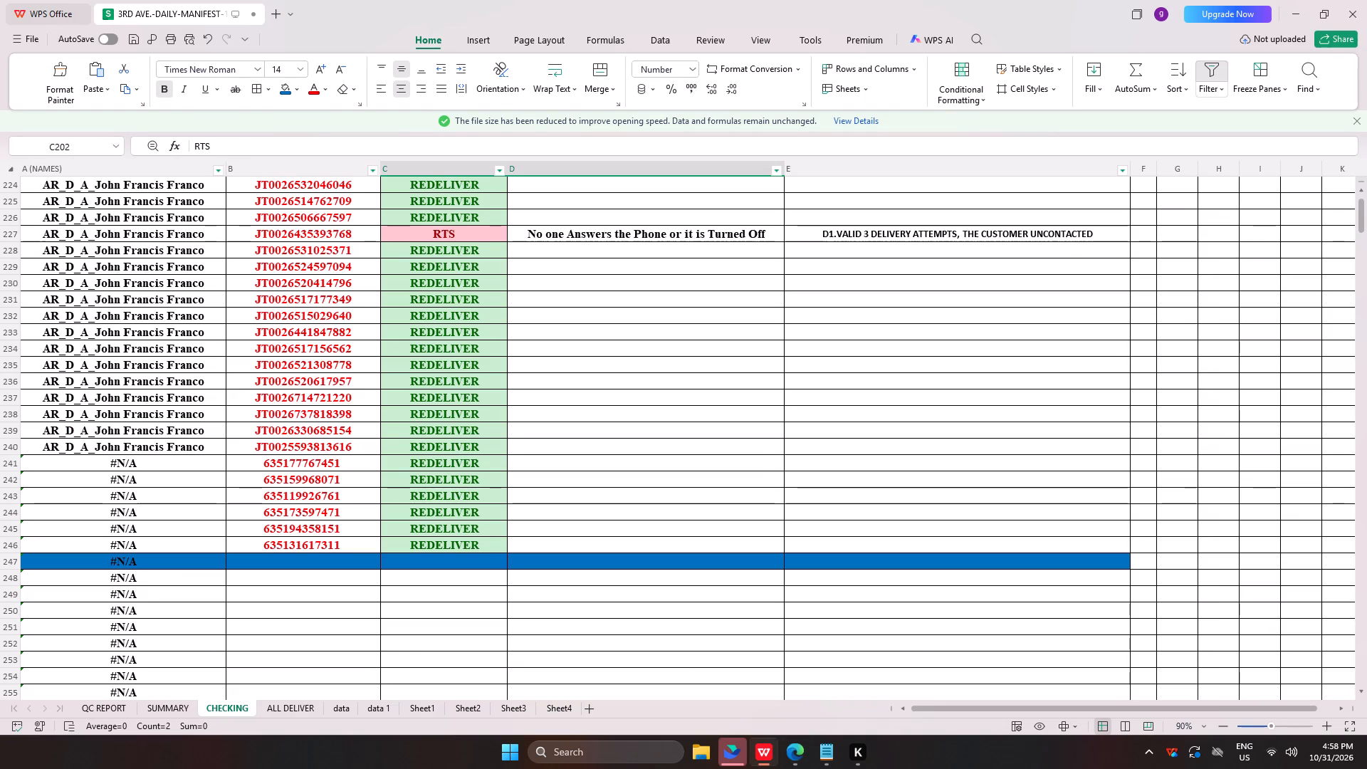
pyautogui.click(397, 418)
pyautogui.hotkey('ctrl', 'v')
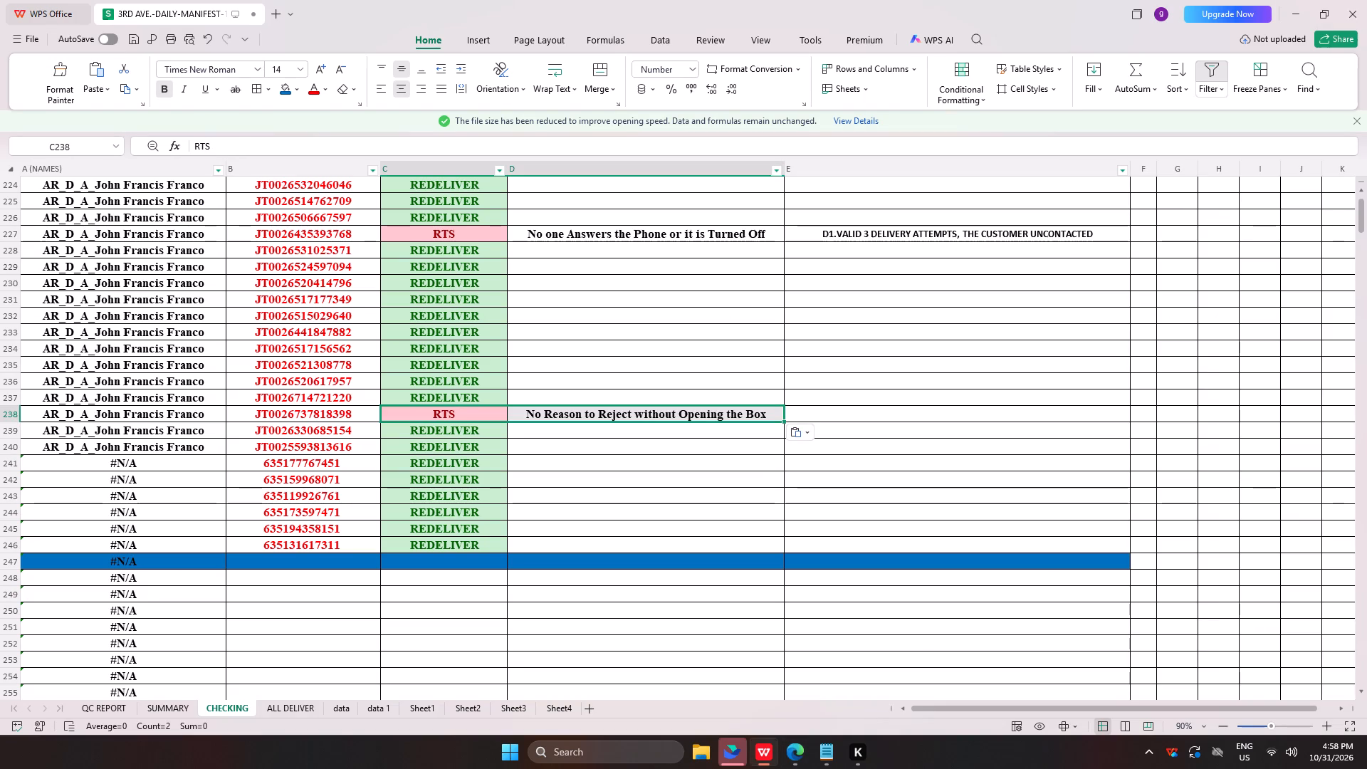
pyautogui.hotkey('alt', 'Tab')
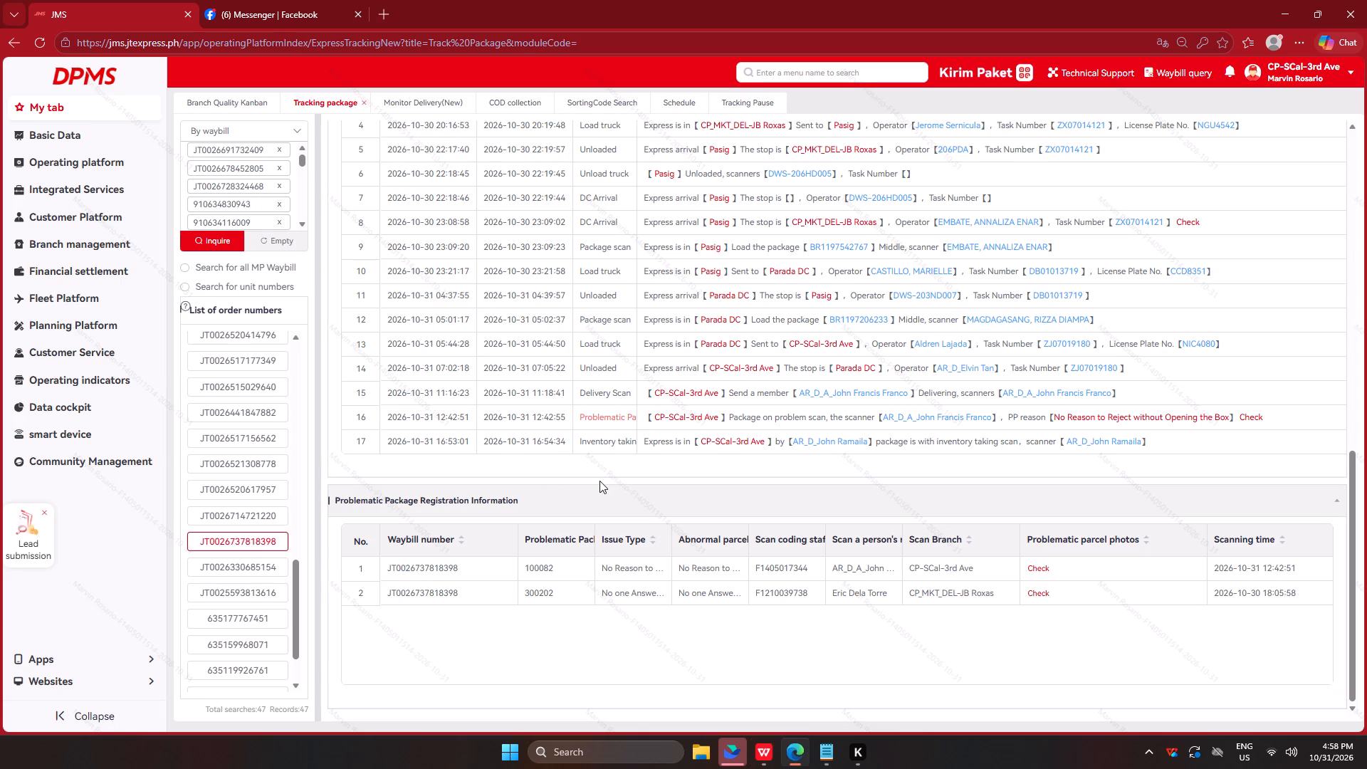
pyautogui.click(283, 570)
pyautogui.click(261, 589)
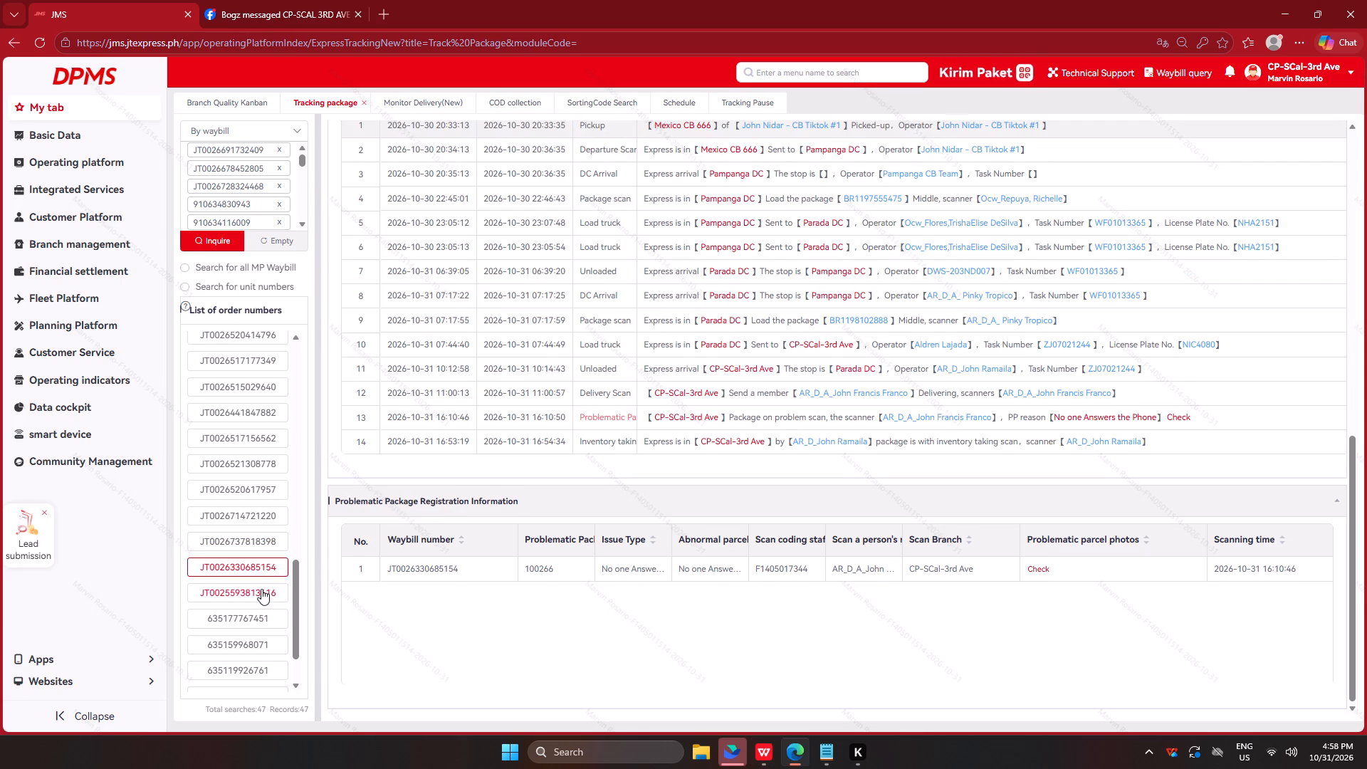
pyautogui.click(255, 620)
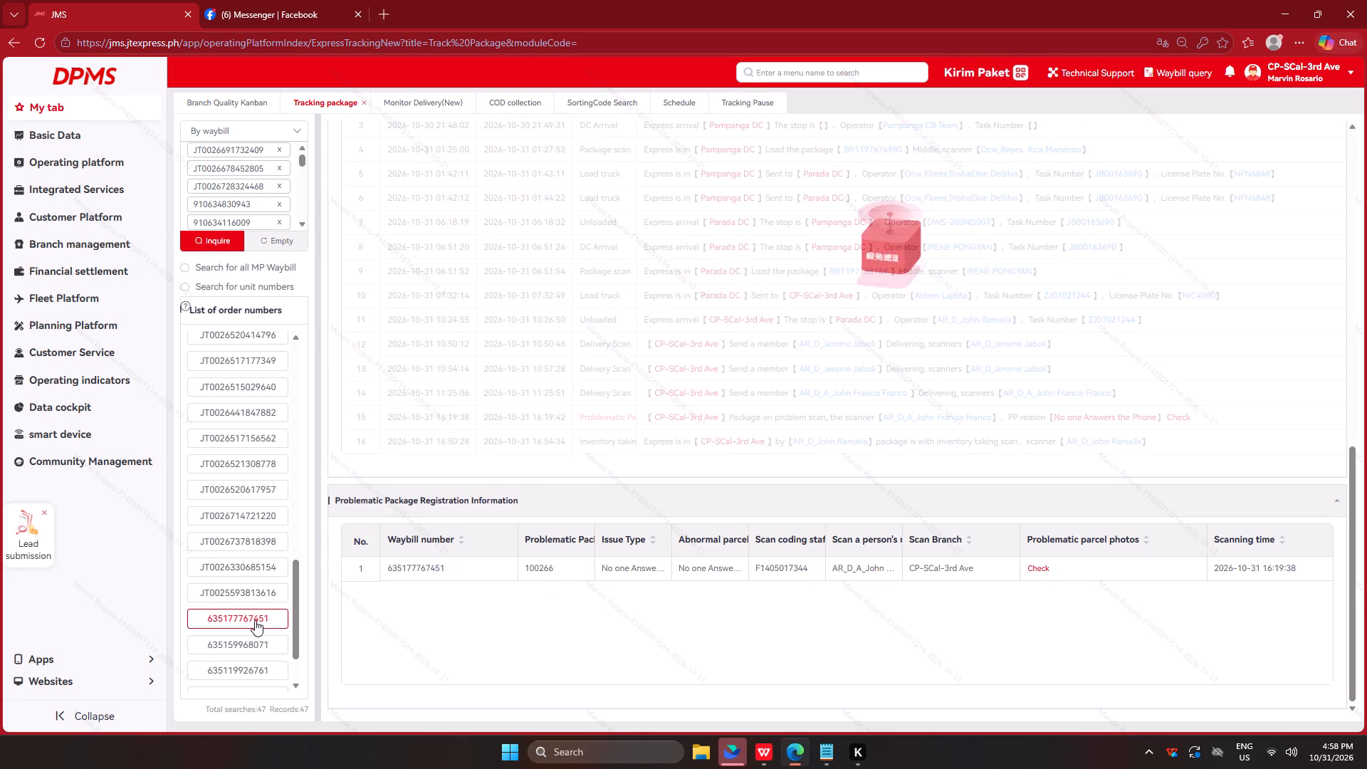
pyautogui.click(248, 647)
pyautogui.click(243, 663)
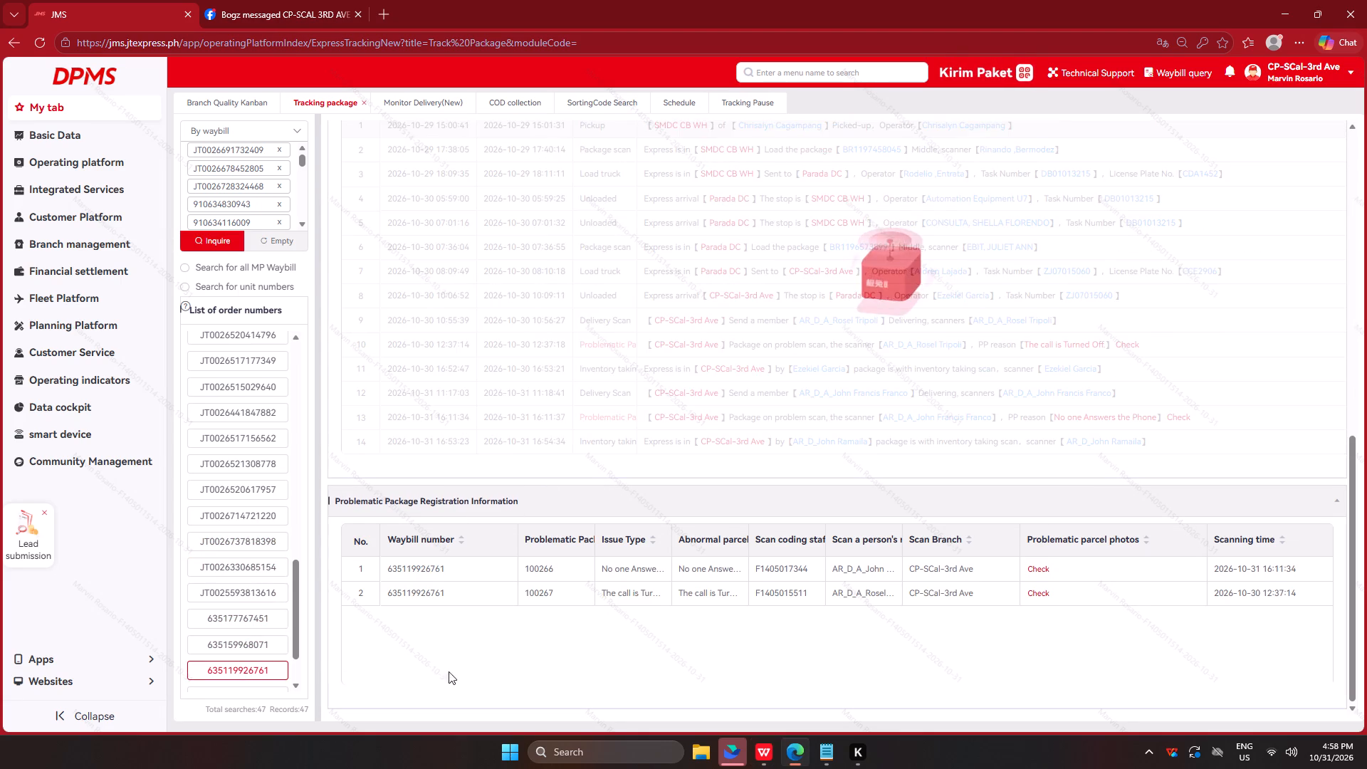
pyautogui.click(826, 752)
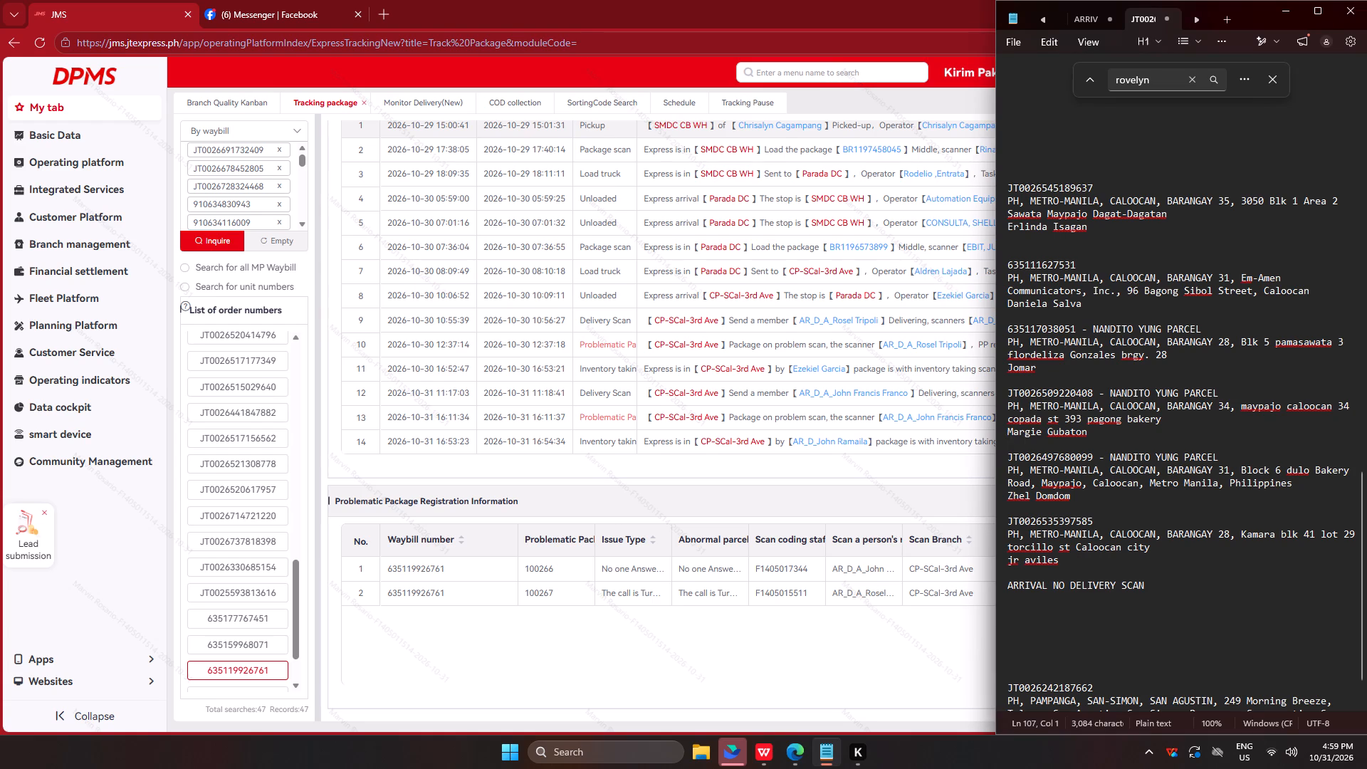
pyautogui.click(1062, 249)
pyautogui.press('BackSpace')
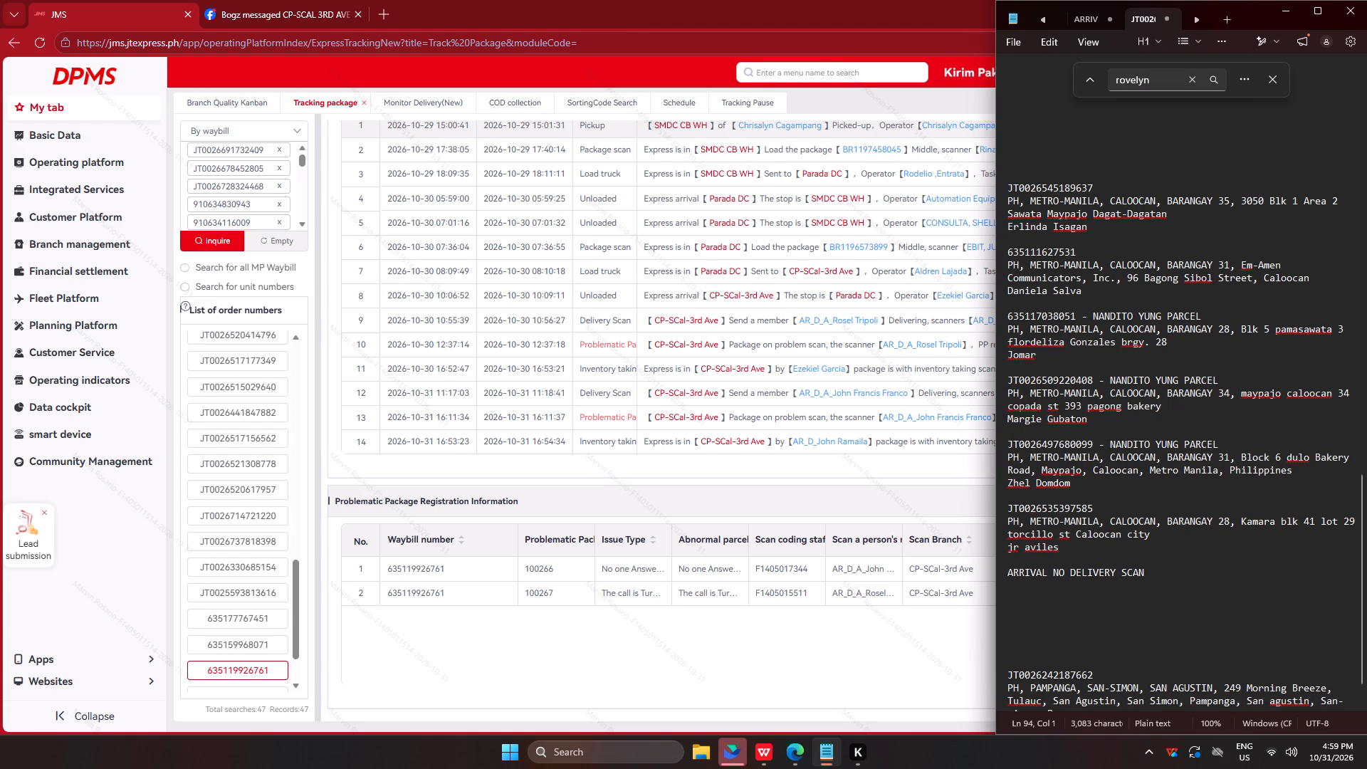
pyautogui.doubleClick(1059, 253)
pyautogui.hotkey('ctrl', 'c')
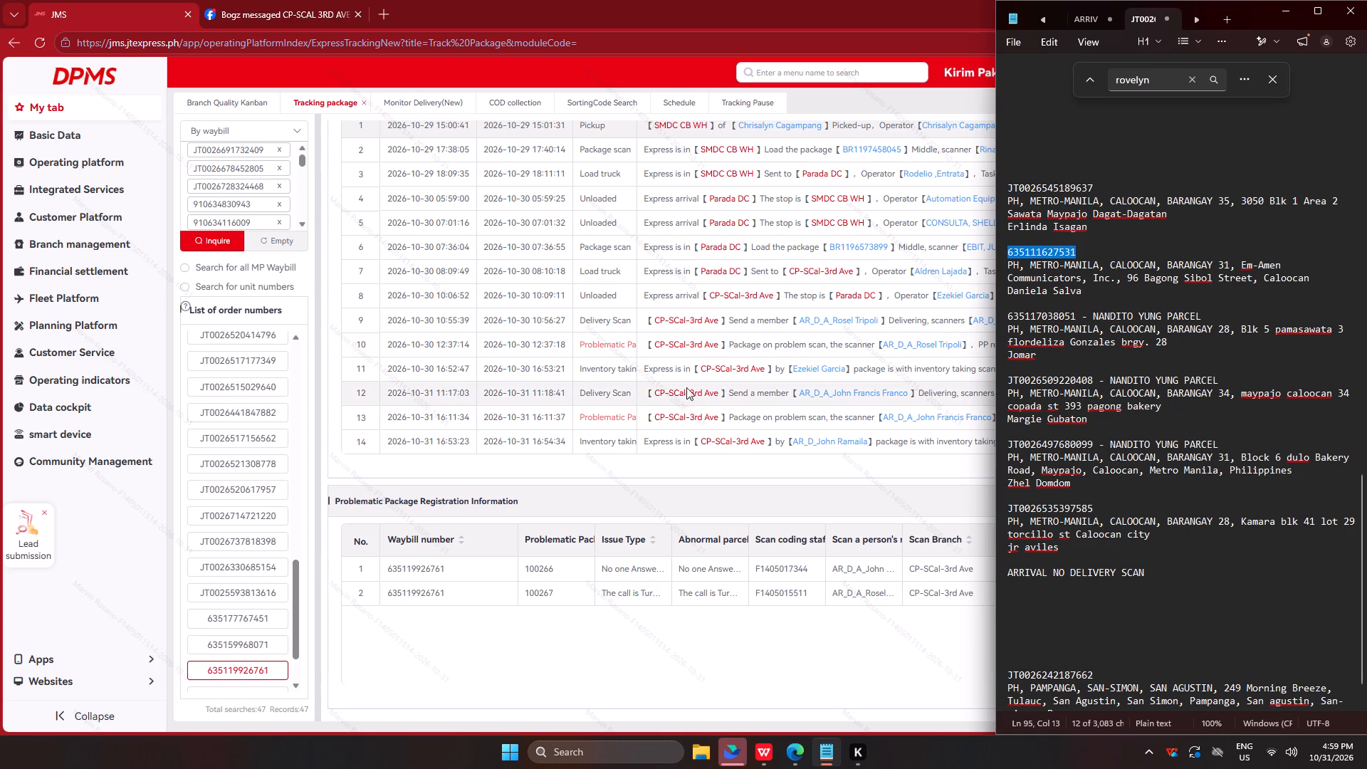
pyautogui.hotkey('ctrl', 'c')
pyautogui.hotkey('ctrl', 'c')
pyautogui.hotkey('ctrl', 'c')
pyautogui.hotkey('ctrl', 'c')
pyautogui.hotkey('ctrl', 'c')
pyautogui.hotkey('ctrl', 'c')
pyautogui.hotkey('ctrl', 'c')
pyautogui.keyDown('ctrl'); pyautogui.click(283, 241); pyautogui.keyUp('ctrl')
pyautogui.click(265, 204)
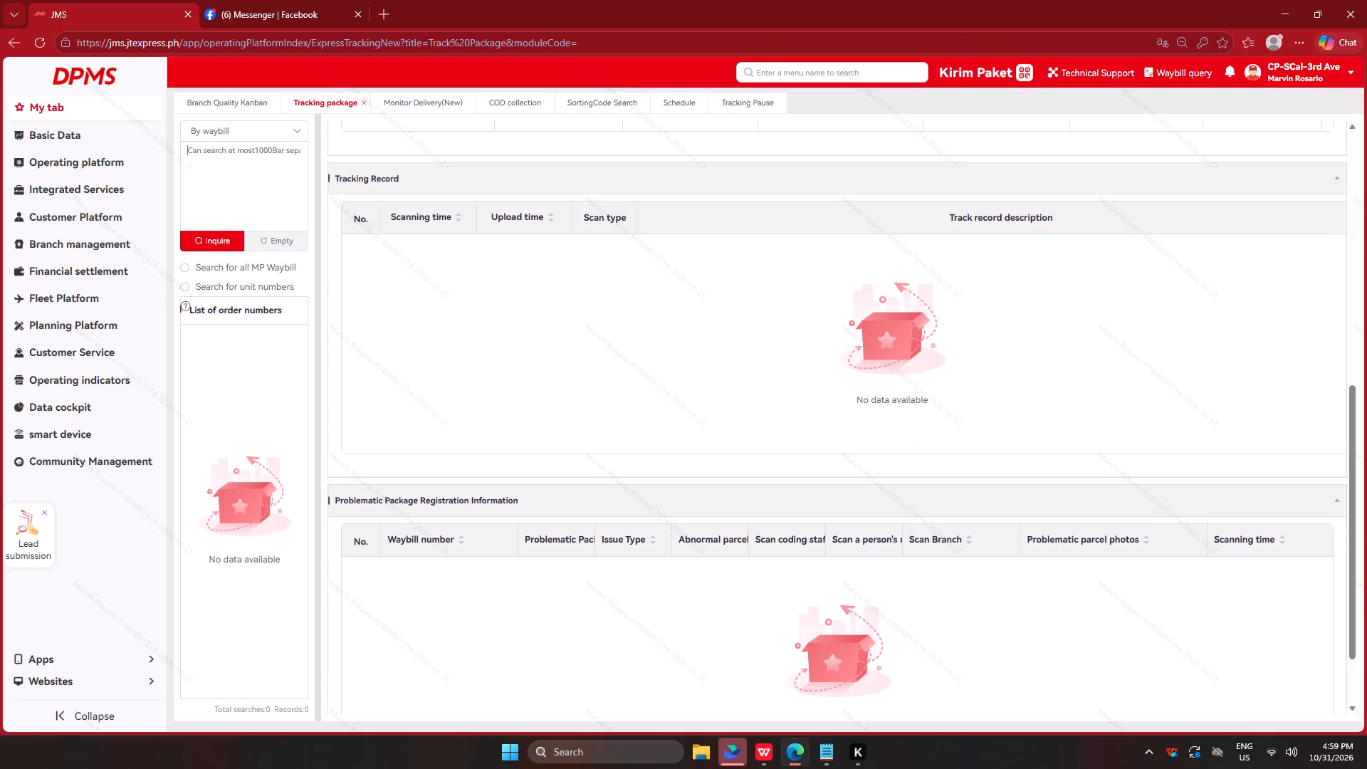
pyautogui.hotkey('ctrl', 'v')
pyautogui.click(218, 241)
pyautogui.hotkey('alt', 'Tab')
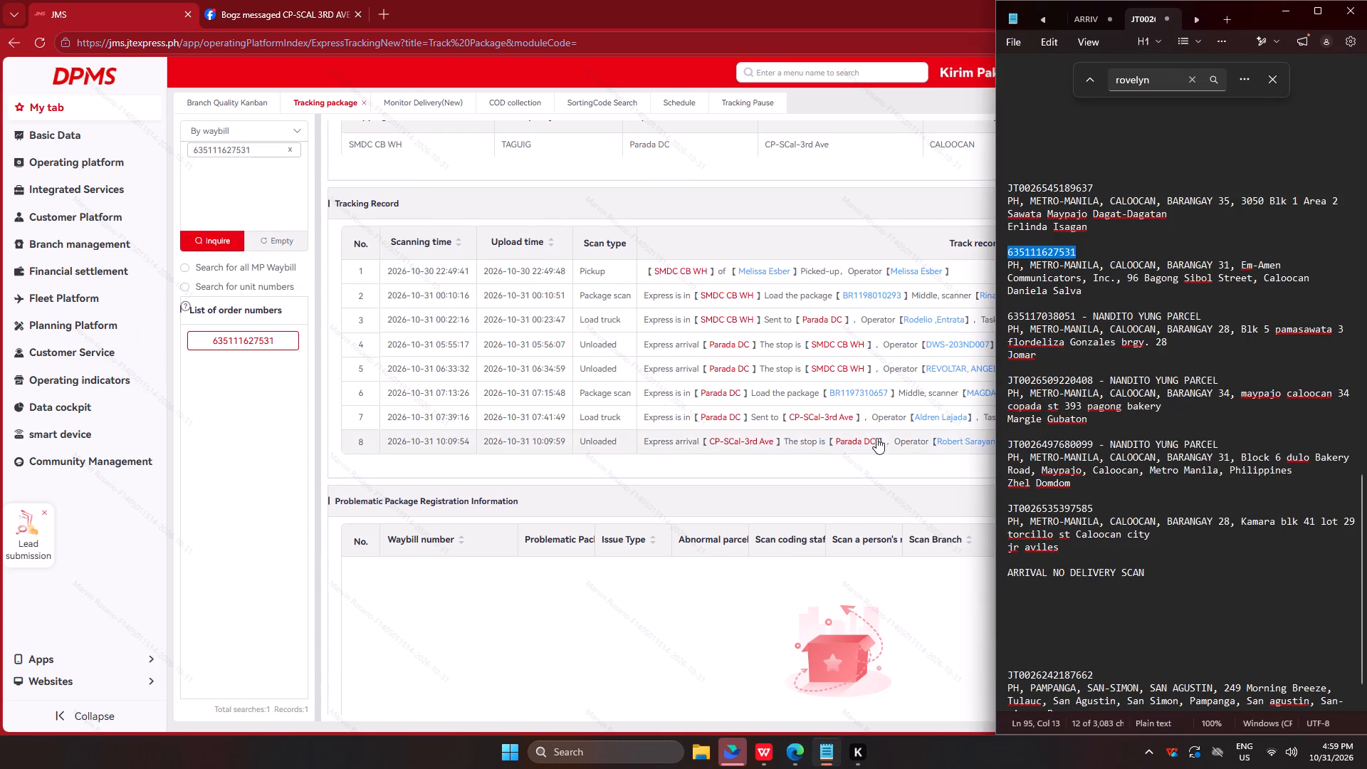
pyautogui.scroll(4, 878, 437)
pyautogui.click(857, 256)
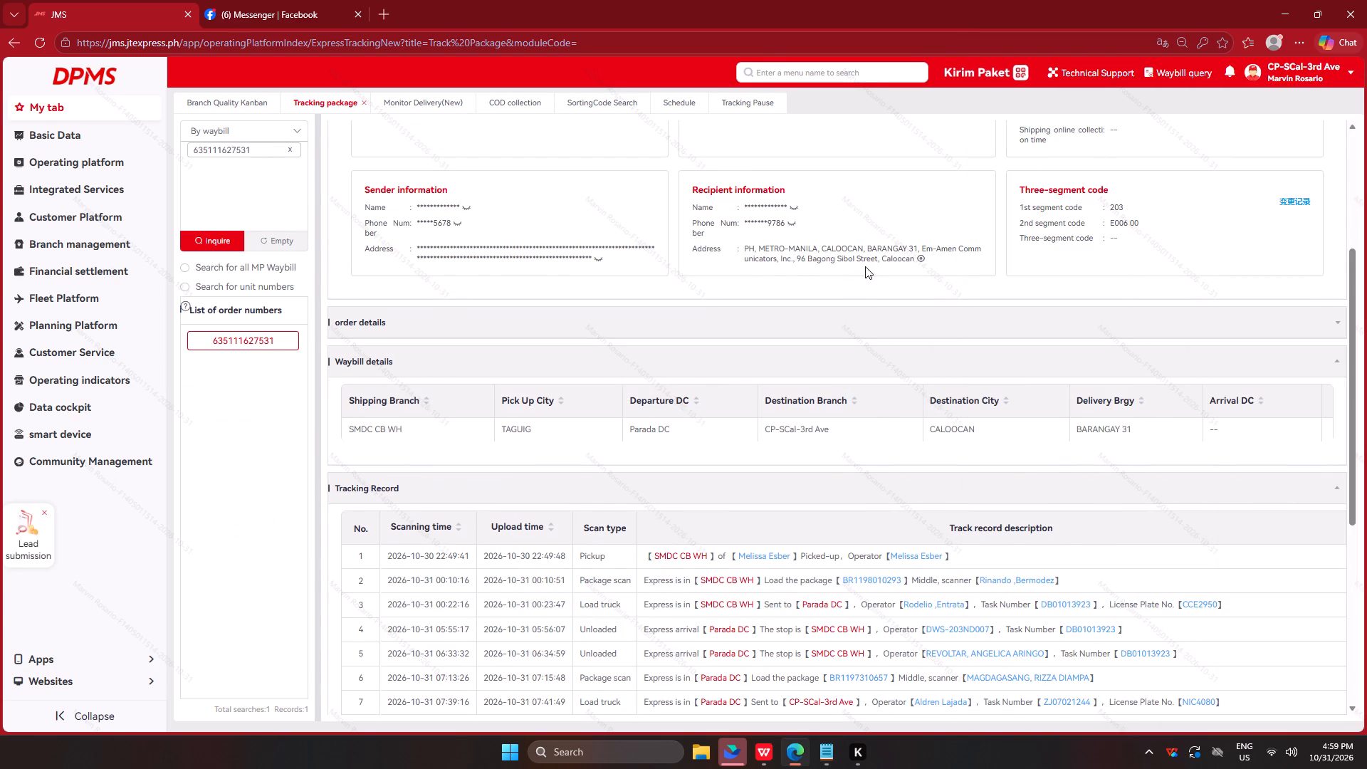
pyautogui.hotkey('alt', 'Tab')
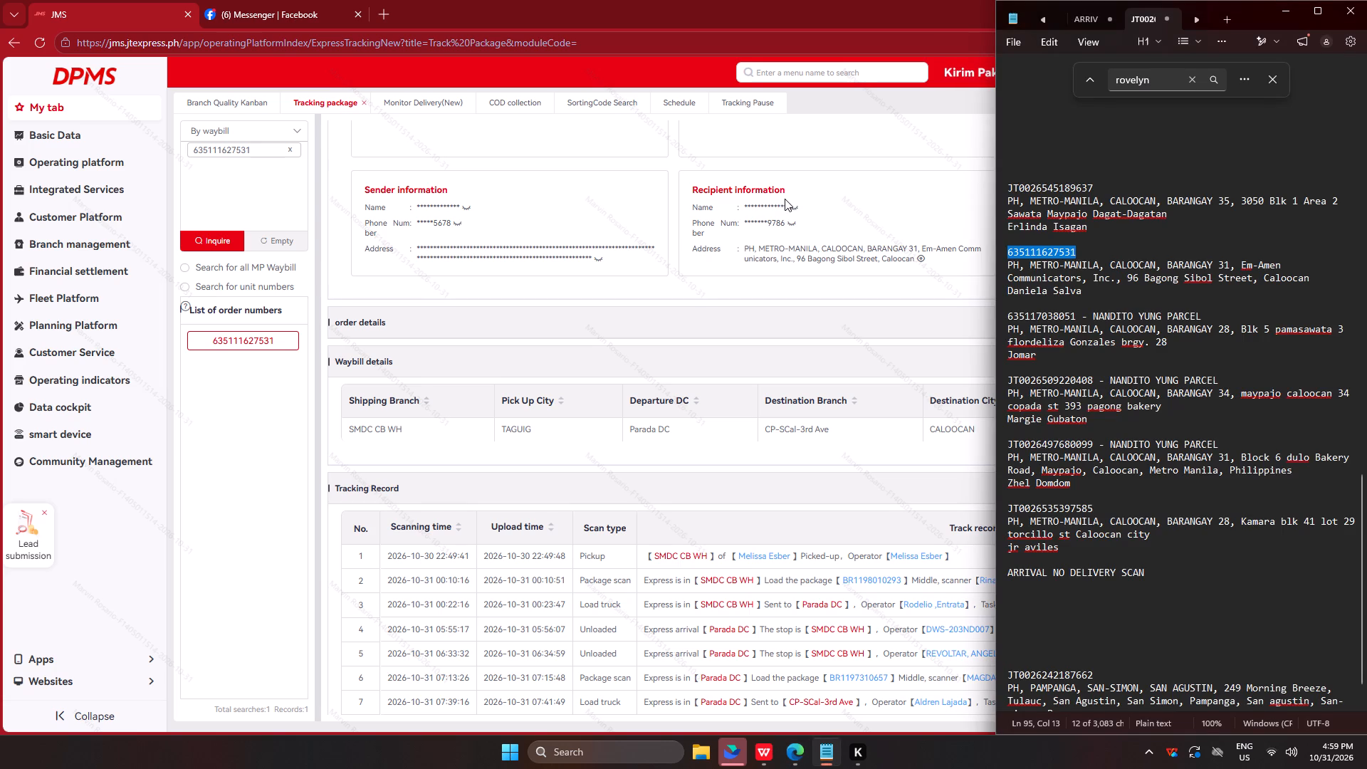
pyautogui.hotkey('alt', 'Tab')
pyautogui.scroll(1, 871, 457)
pyautogui.scroll(-7, 871, 461)
pyautogui.scroll(7, 1056, 401)
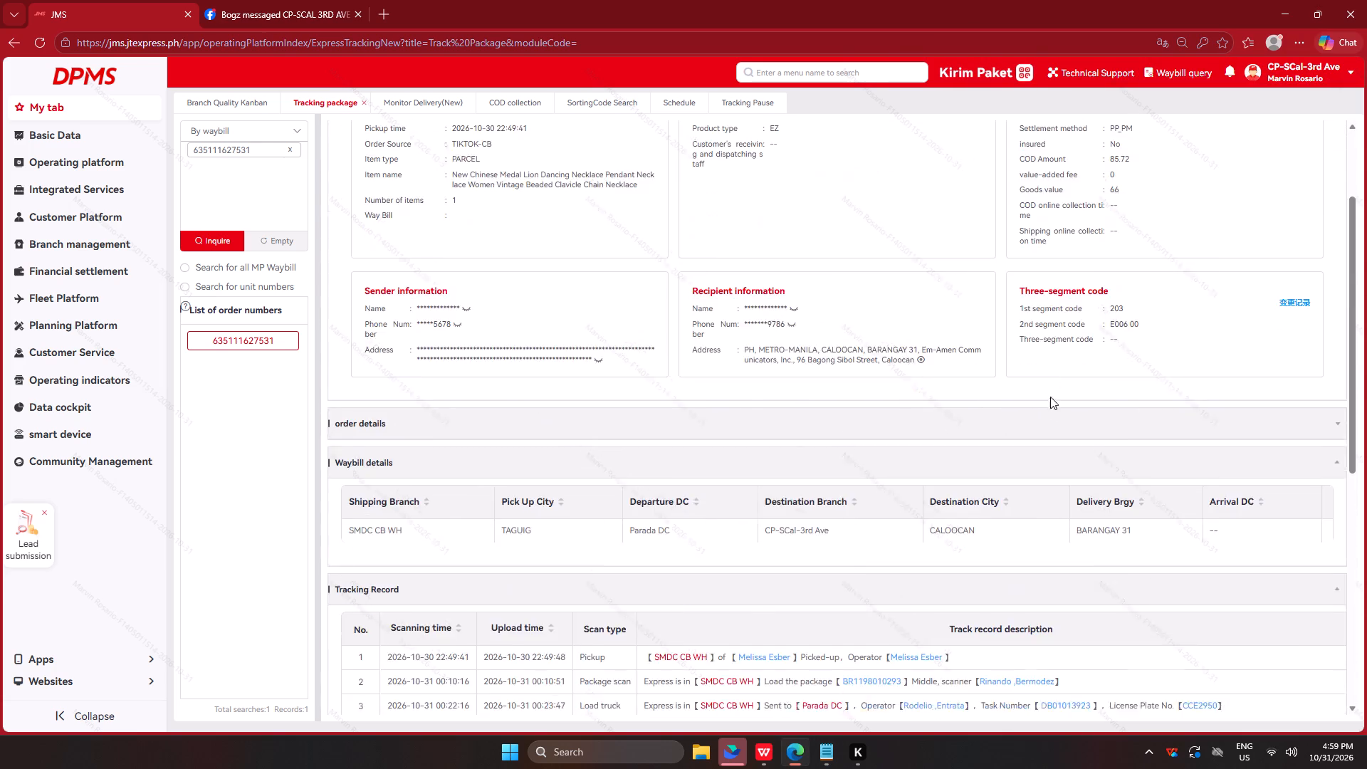
pyautogui.scroll(-6, 1012, 434)
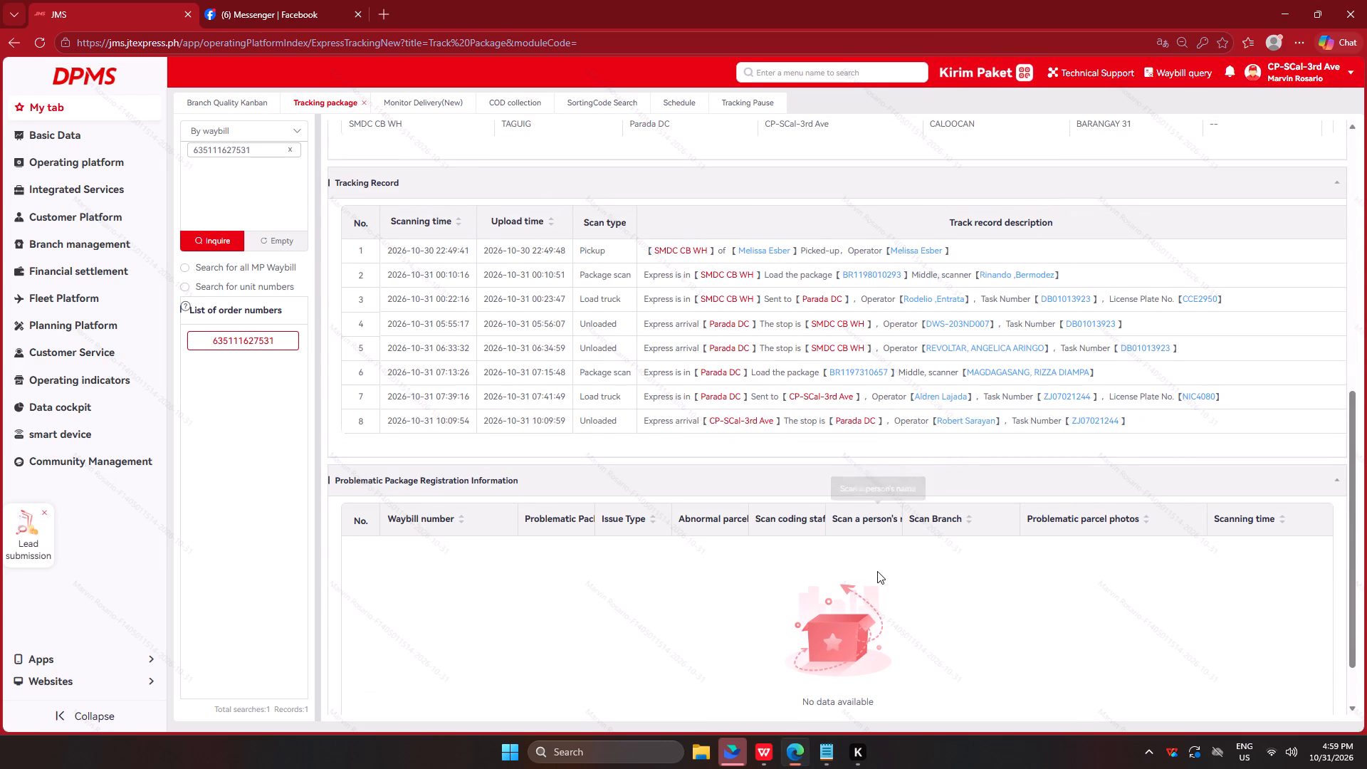
pyautogui.scroll(7, 870, 574)
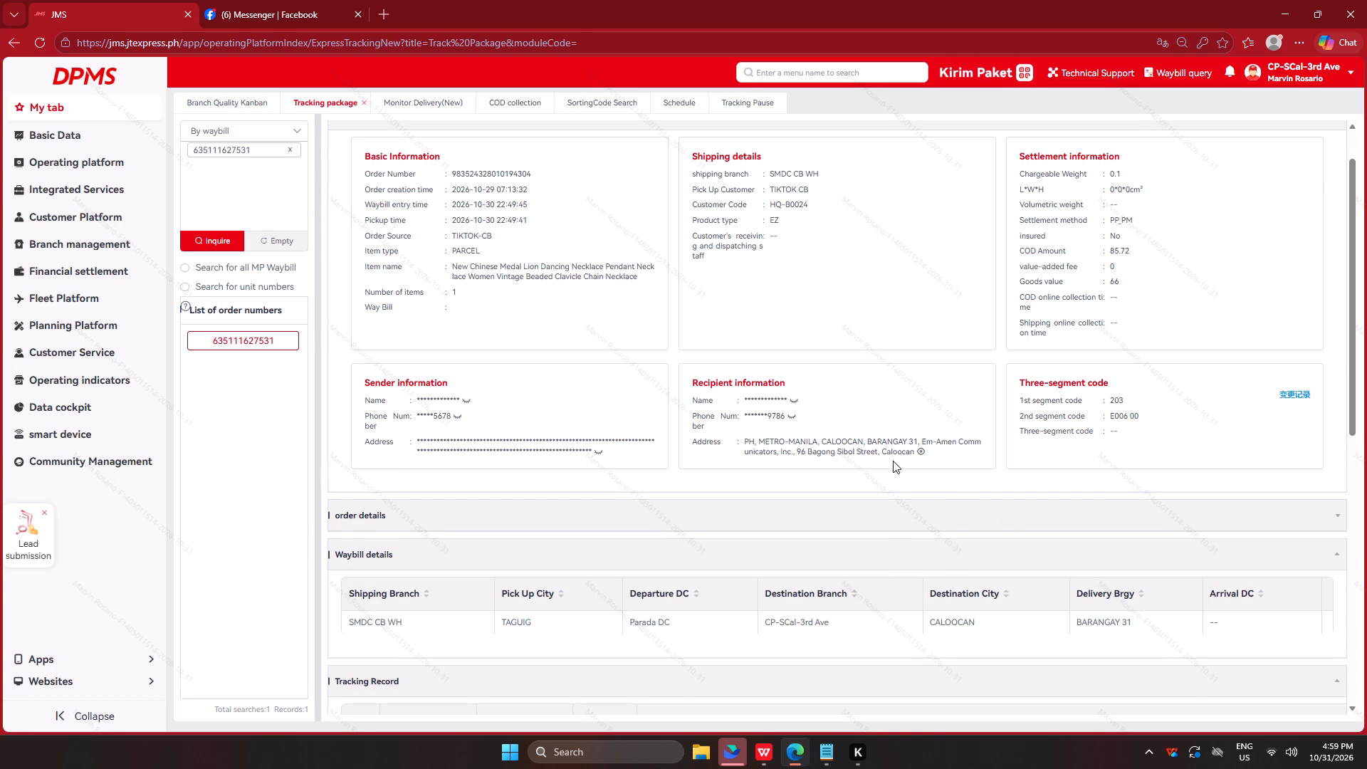
pyautogui.scroll(2, 901, 460)
pyautogui.hotkey('alt', 'Tab')
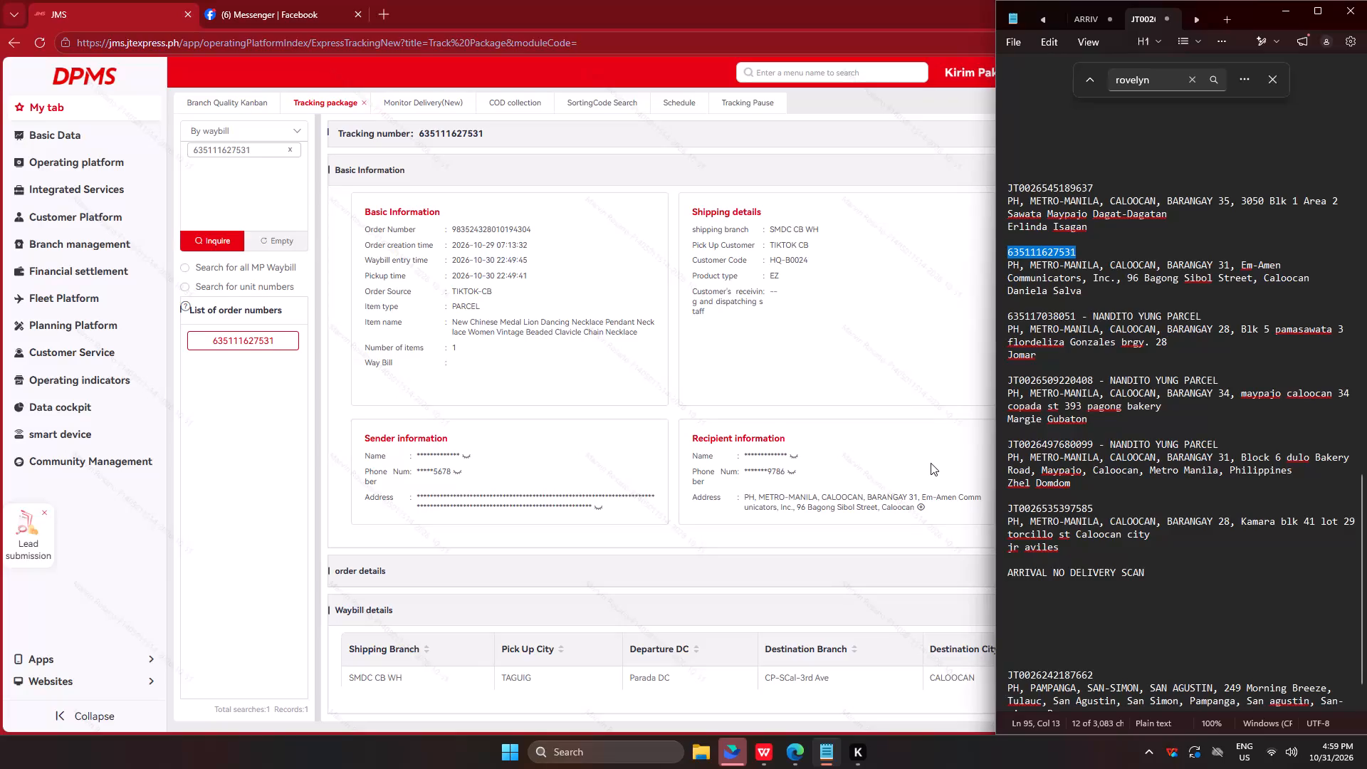
pyautogui.moveTo(1111, 295); pyautogui.dragTo(997, 249)
pyautogui.hotkey('ctrl', 'x')
pyautogui.click(1020, 119)
pyautogui.hotkey('ctrl', 'v')
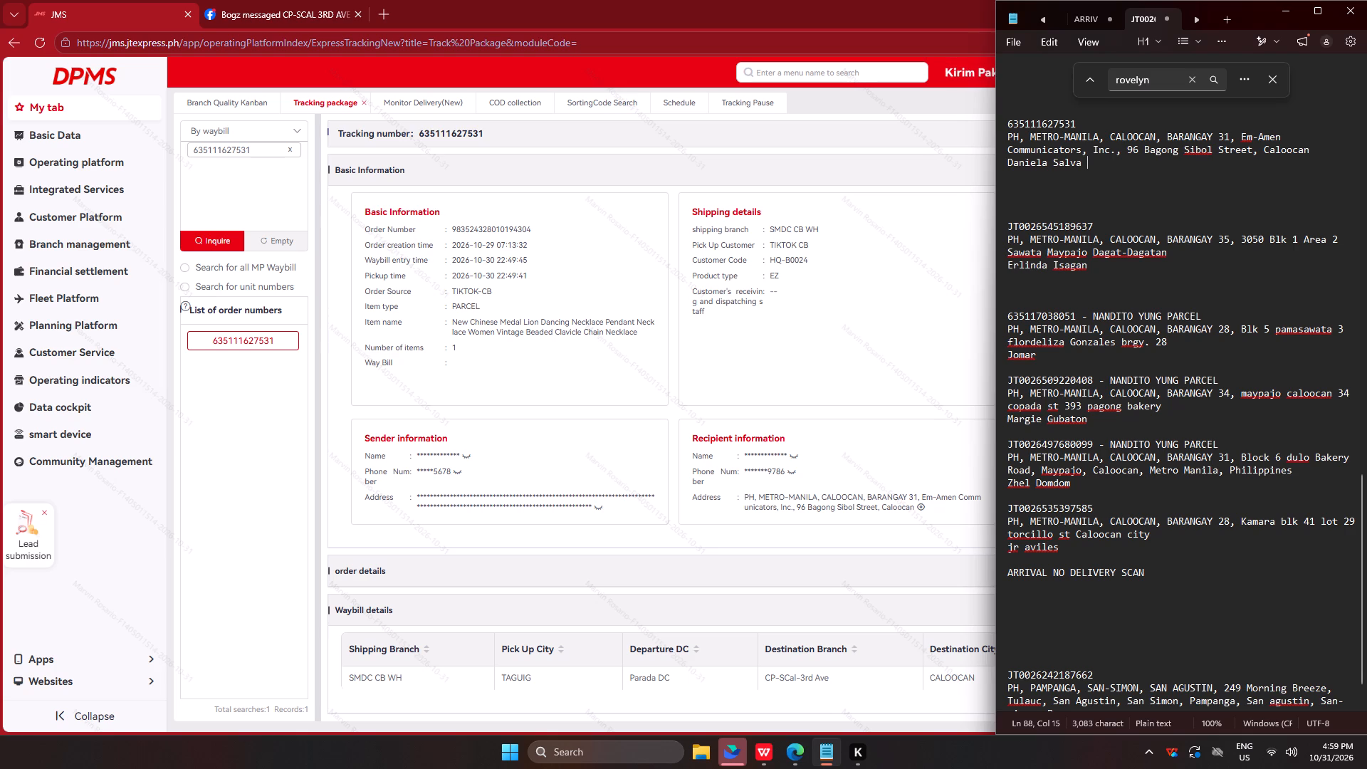
pyautogui.click(1025, 303)
pyautogui.press('BackSpace')
pyautogui.press('BackSpace')
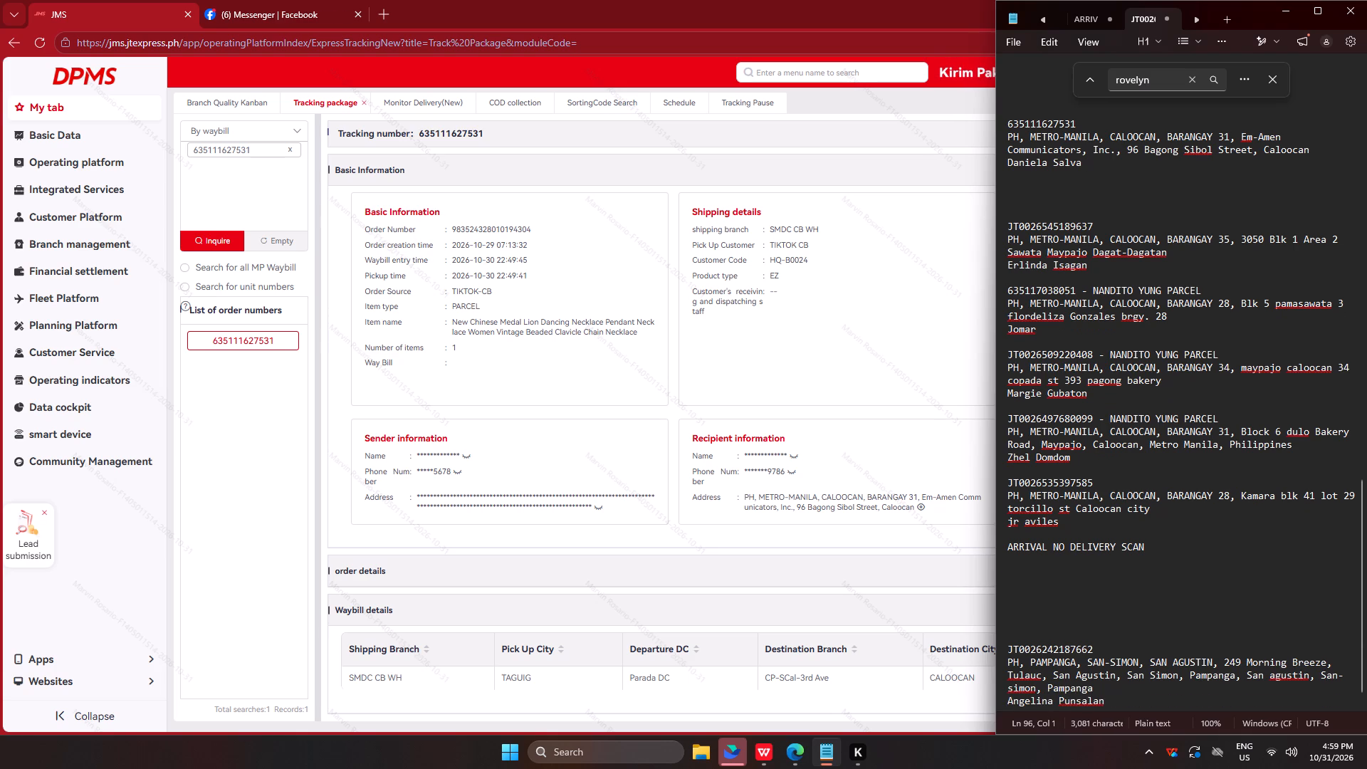
pyautogui.scroll(-5, 1162, 346)
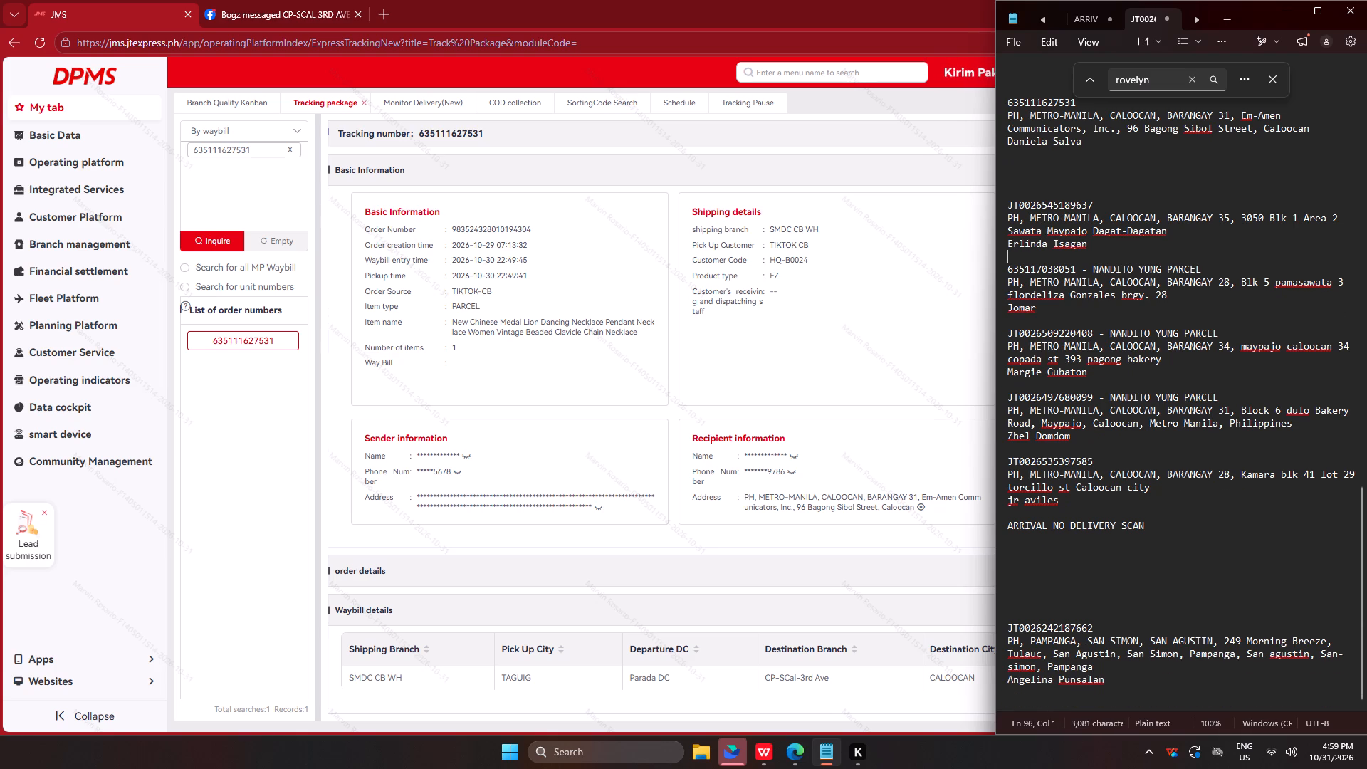
pyautogui.scroll(-4, 856, 349)
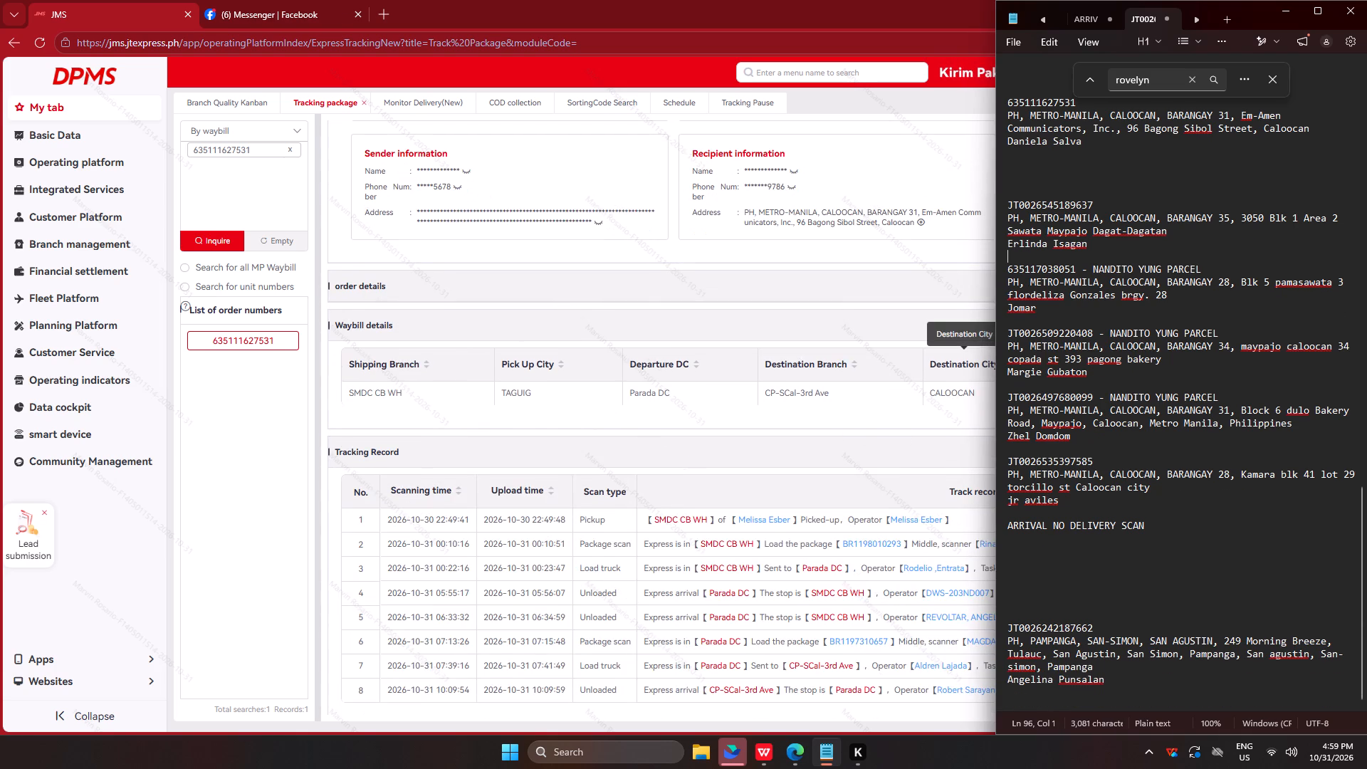
pyautogui.scroll(-7, 1015, 545)
pyautogui.click(774, 764)
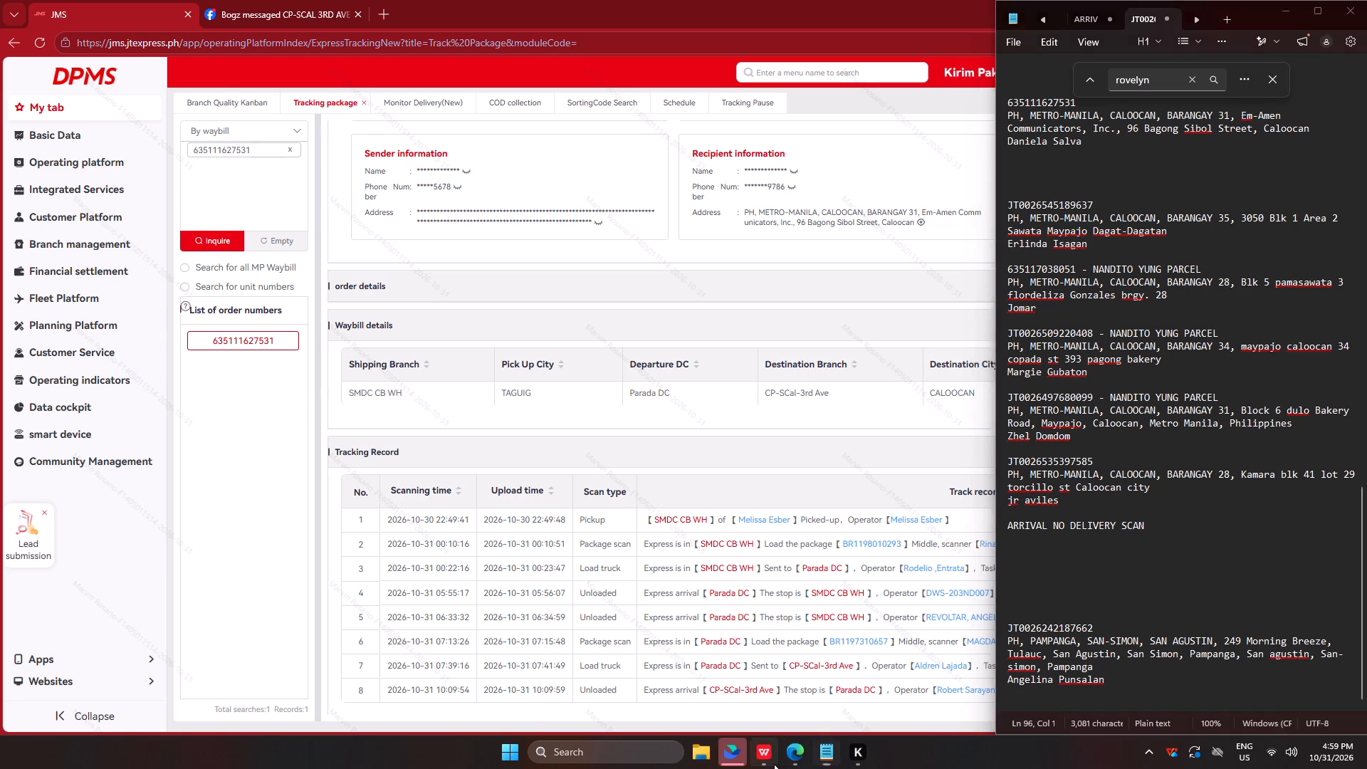
pyautogui.click(795, 764)
pyautogui.click(767, 765)
pyautogui.scroll(6, 750, 525)
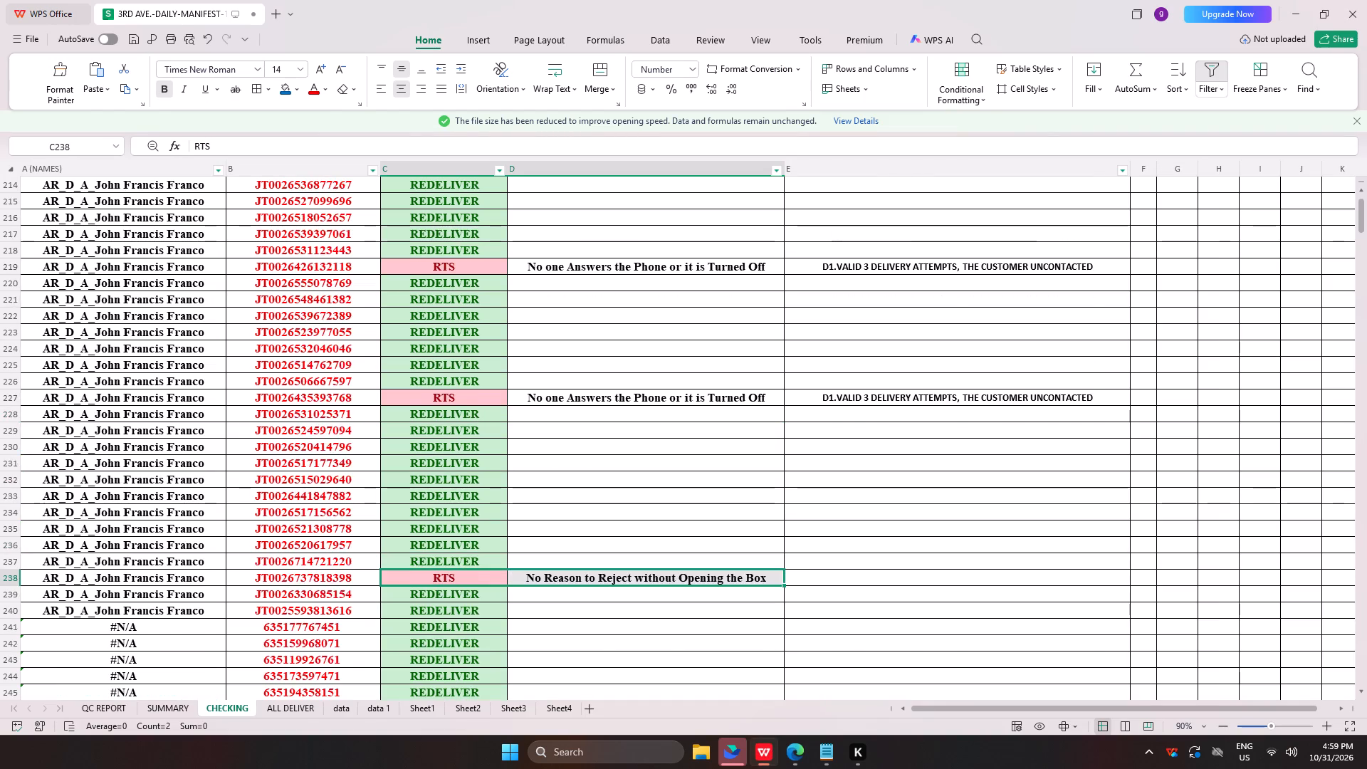
pyautogui.scroll(14, 755, 520)
pyautogui.scroll(-9, 758, 518)
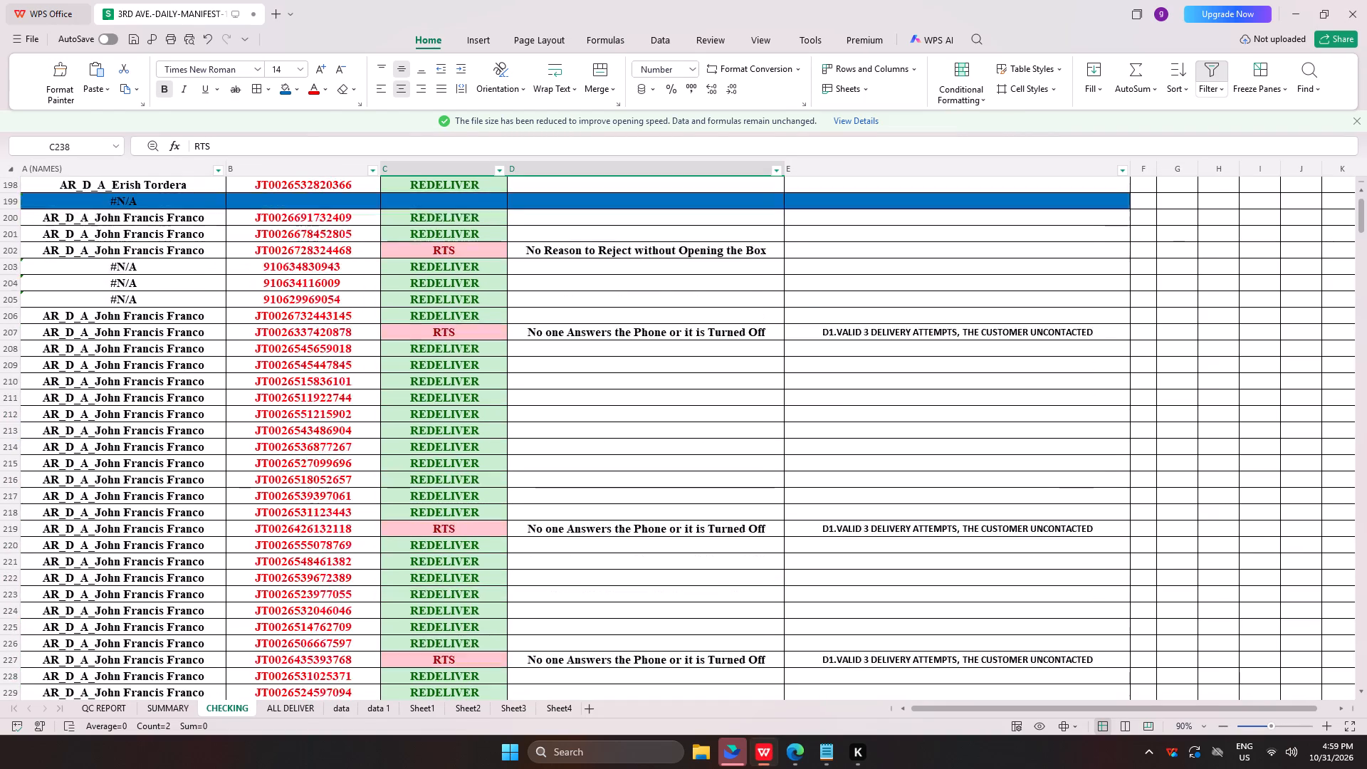
pyautogui.scroll(-12, 758, 520)
pyautogui.scroll(2, 764, 514)
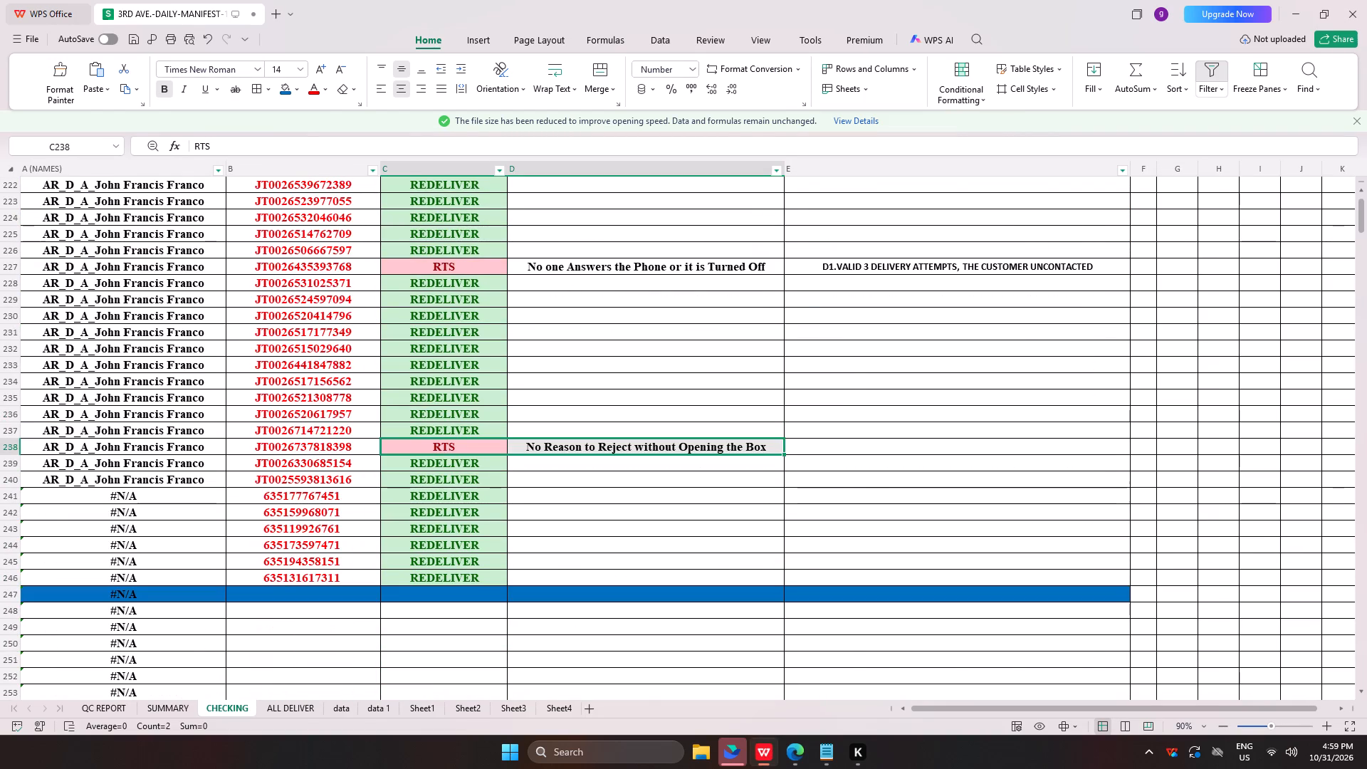
pyautogui.hotkey('alt', 'Tab')
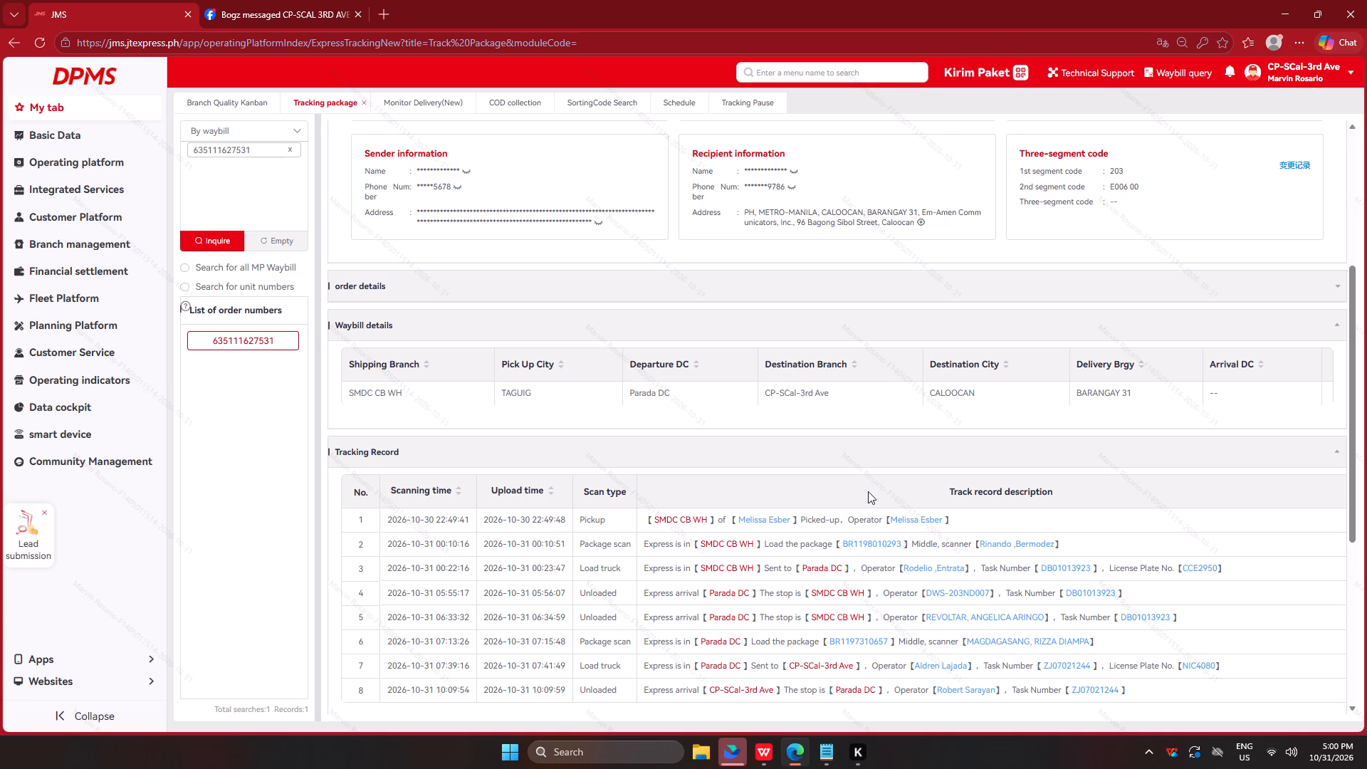
pyautogui.hotkey('alt', 'Tab')
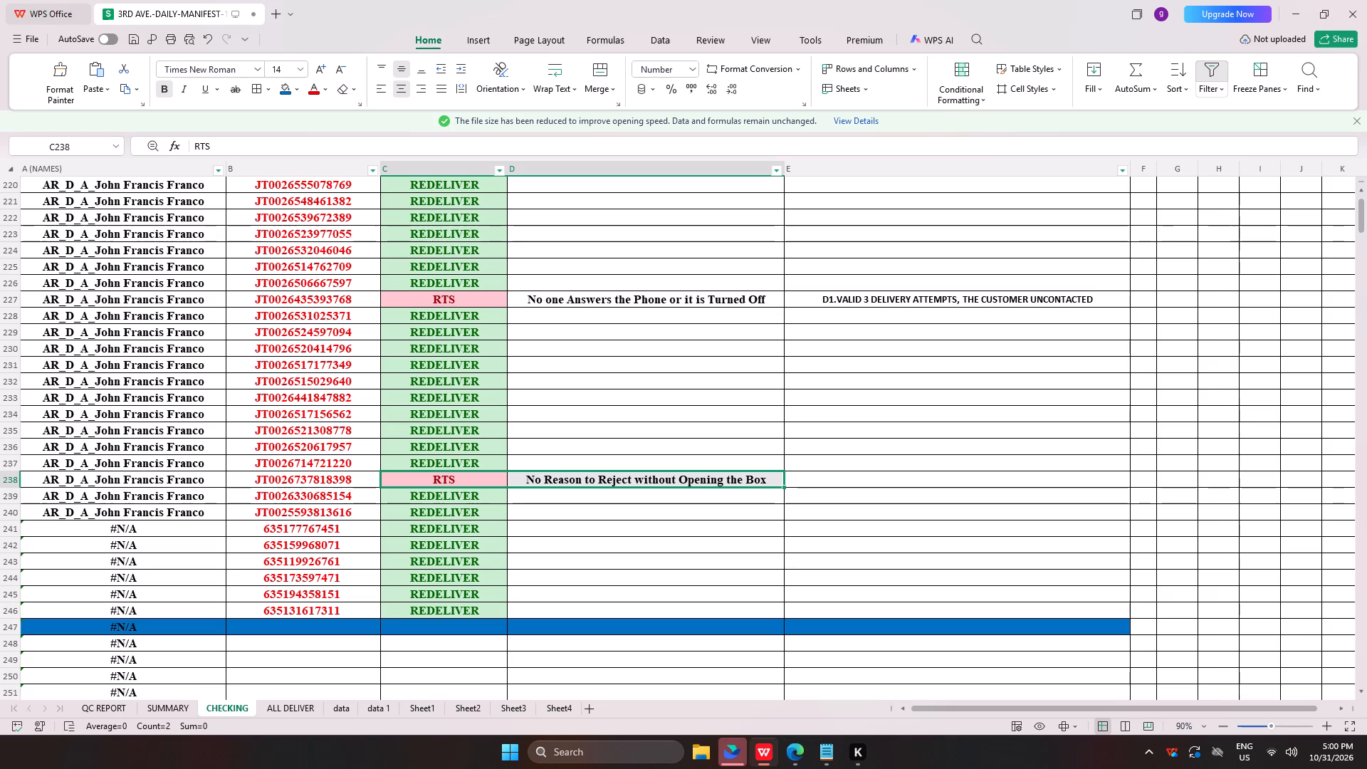
pyautogui.scroll(13, 871, 487)
pyautogui.scroll(-1, 869, 488)
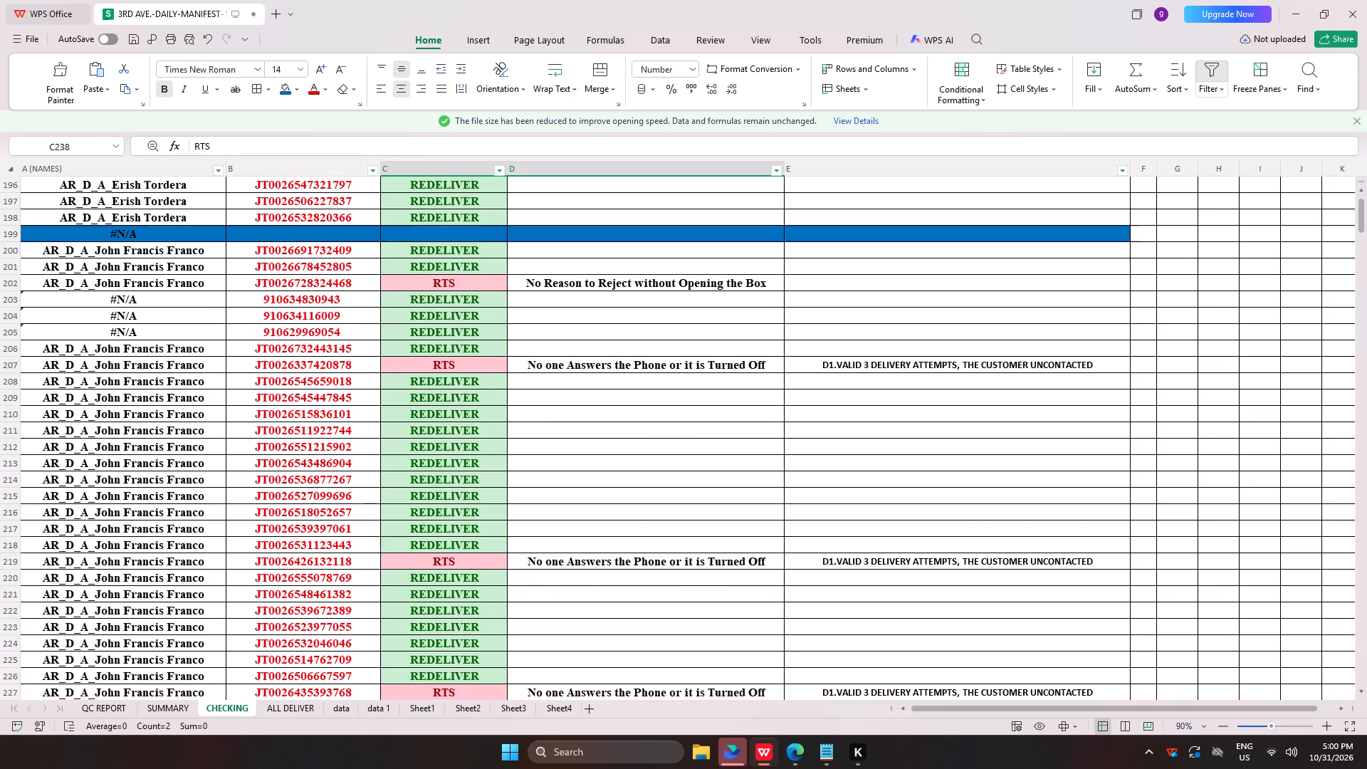
pyautogui.scroll(-2, 869, 488)
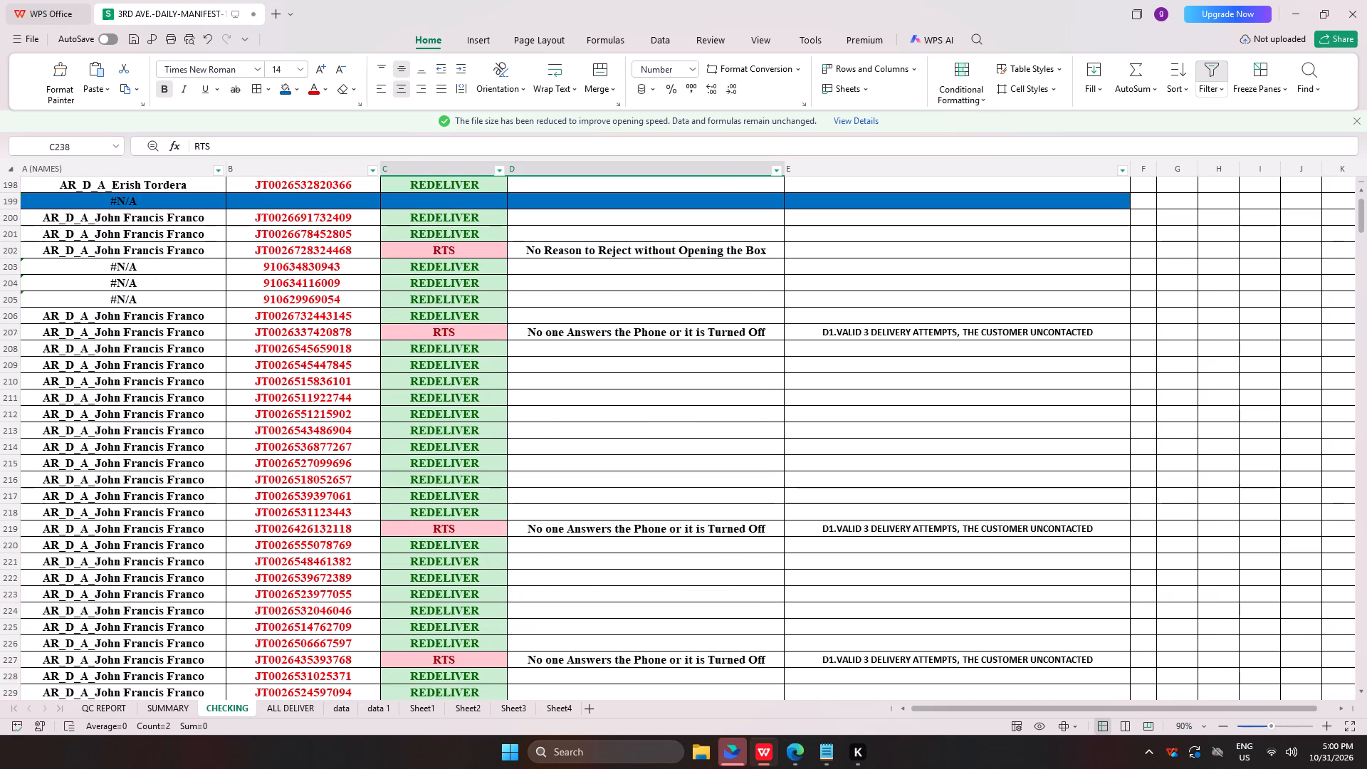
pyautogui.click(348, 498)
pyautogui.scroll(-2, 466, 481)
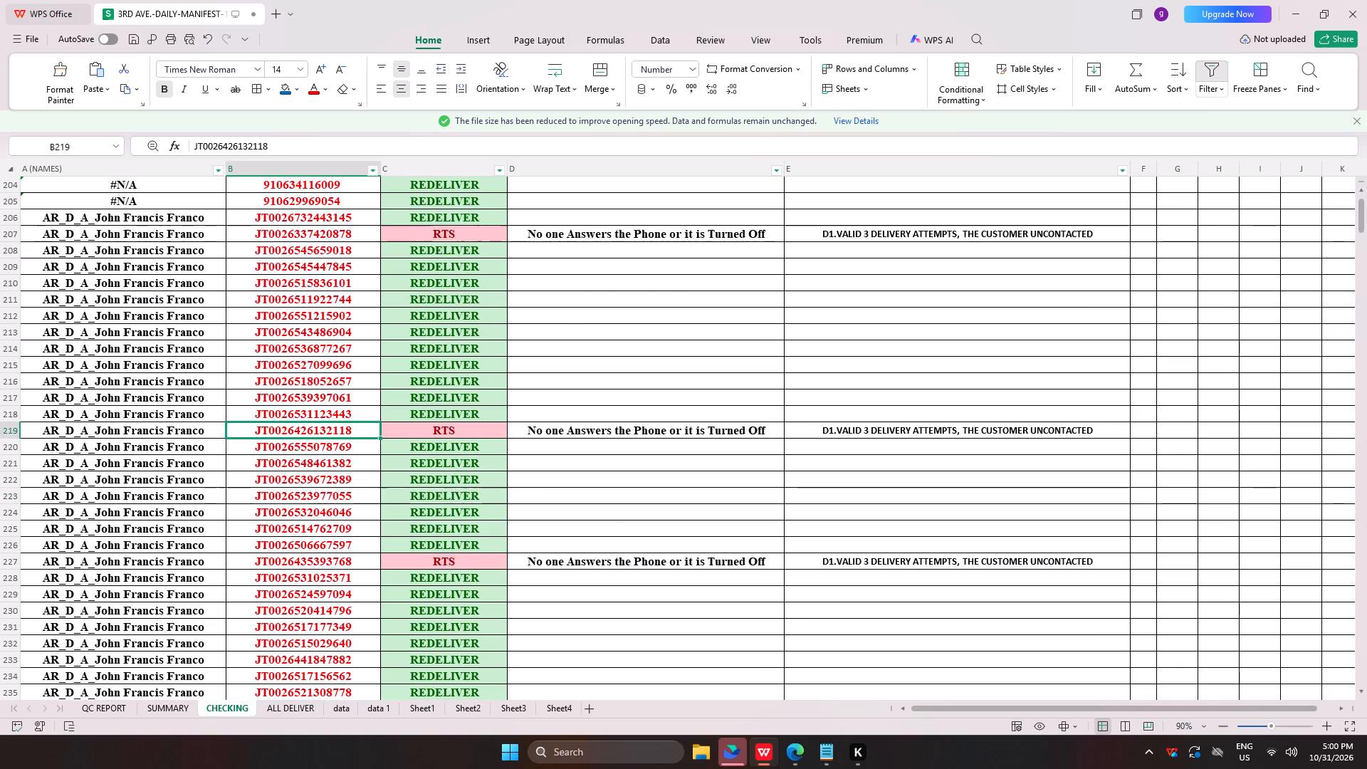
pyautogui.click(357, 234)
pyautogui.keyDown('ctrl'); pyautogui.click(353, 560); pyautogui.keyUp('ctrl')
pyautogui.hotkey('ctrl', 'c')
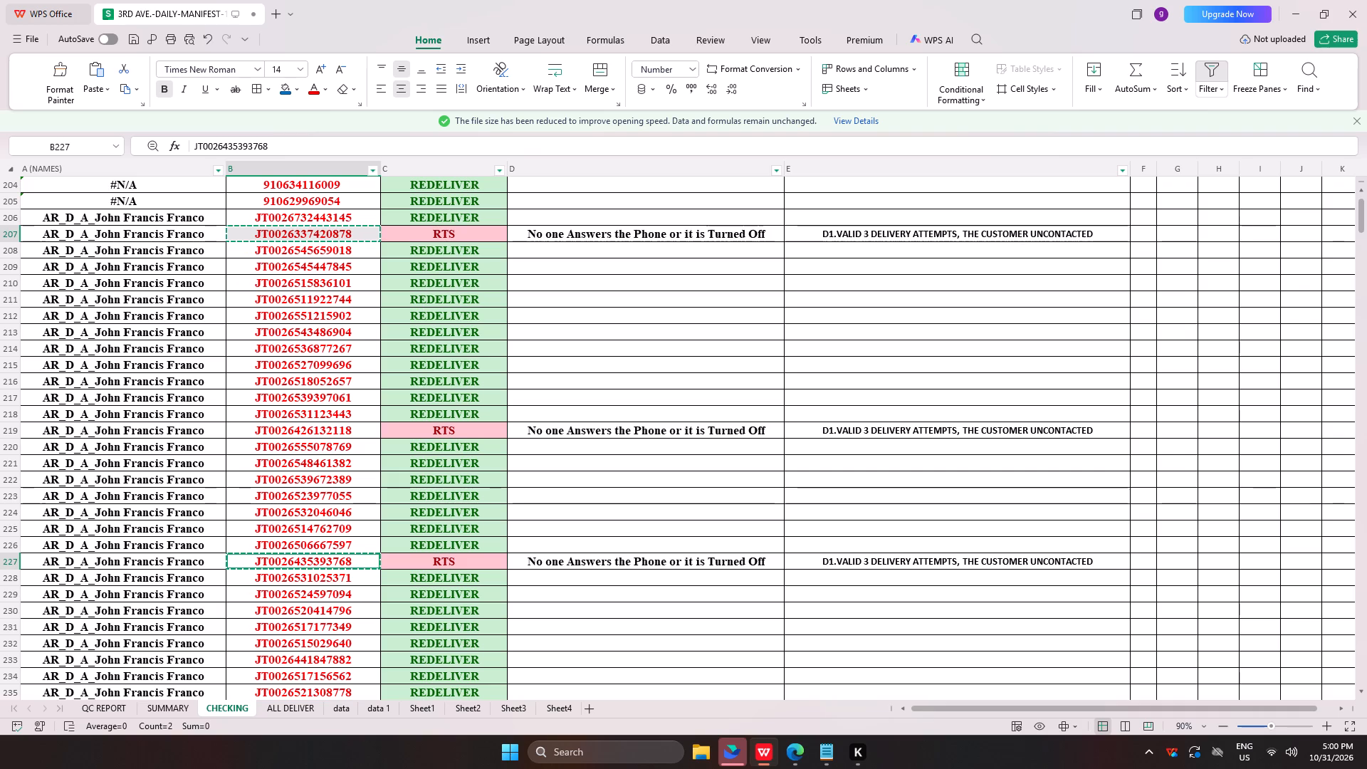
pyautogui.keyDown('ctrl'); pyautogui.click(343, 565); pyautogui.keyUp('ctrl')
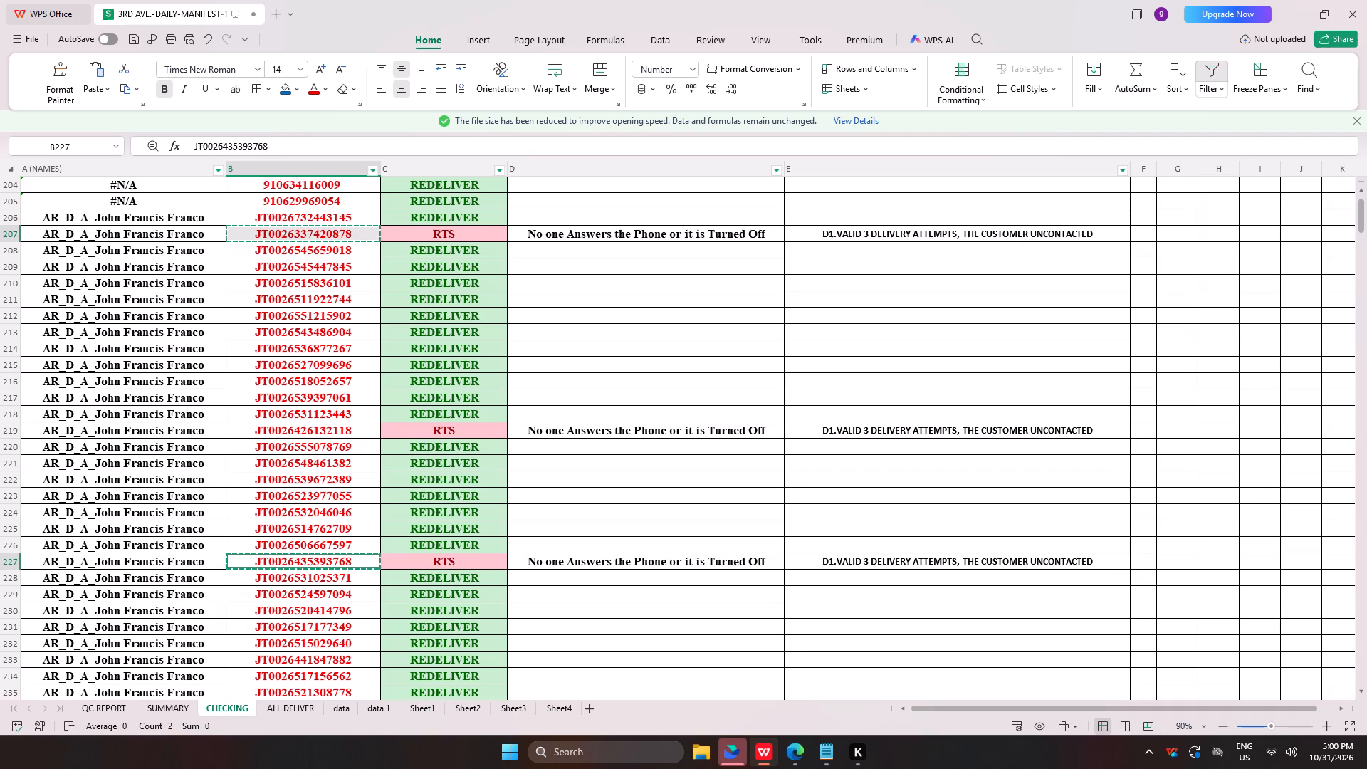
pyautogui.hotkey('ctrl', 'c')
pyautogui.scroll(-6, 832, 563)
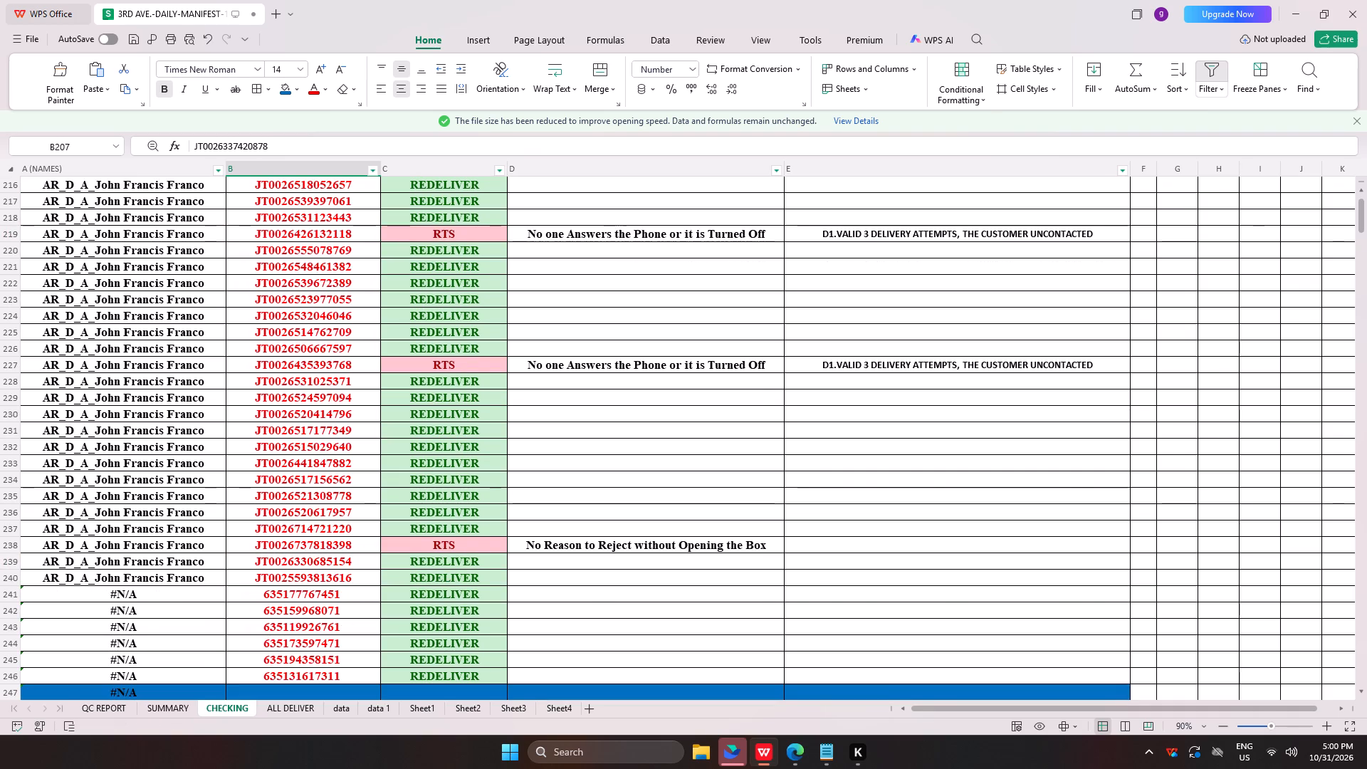
pyautogui.scroll(10, 975, 569)
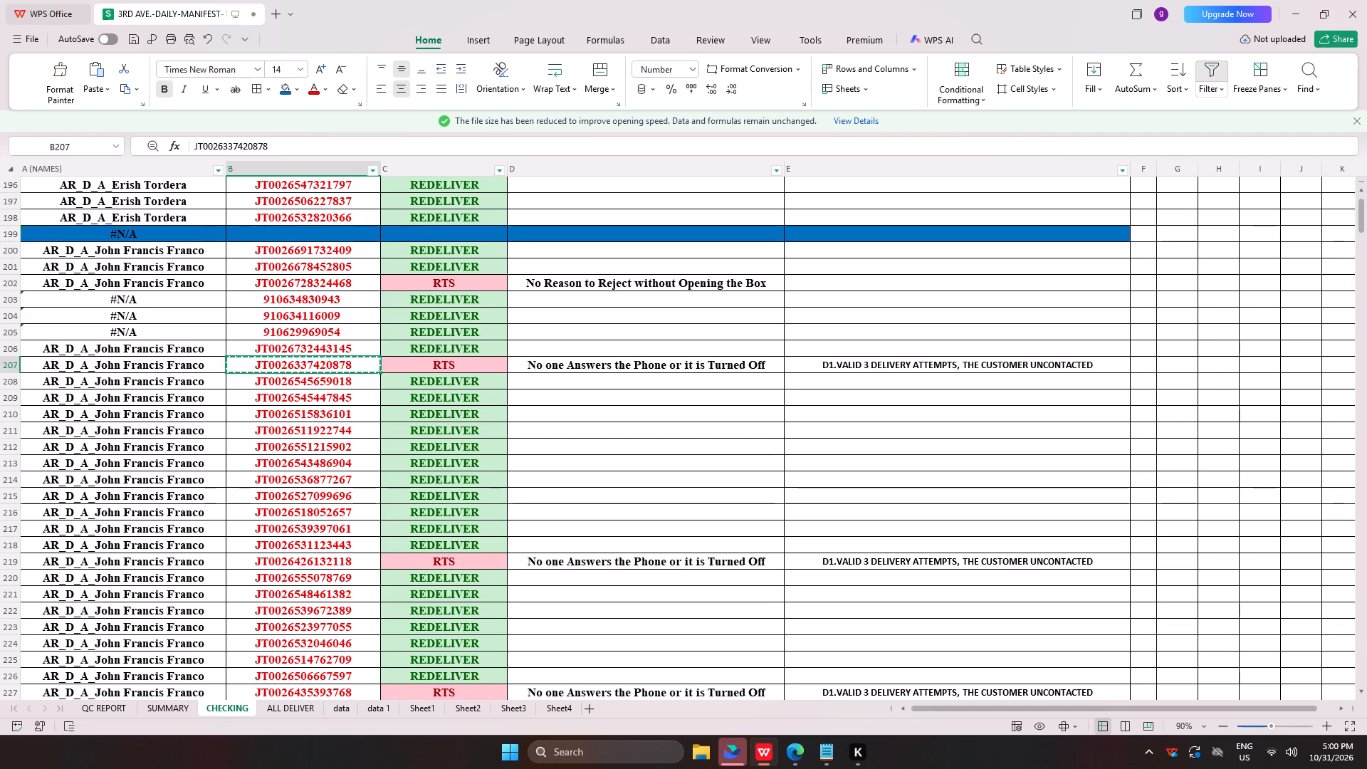
pyautogui.click(1088, 288)
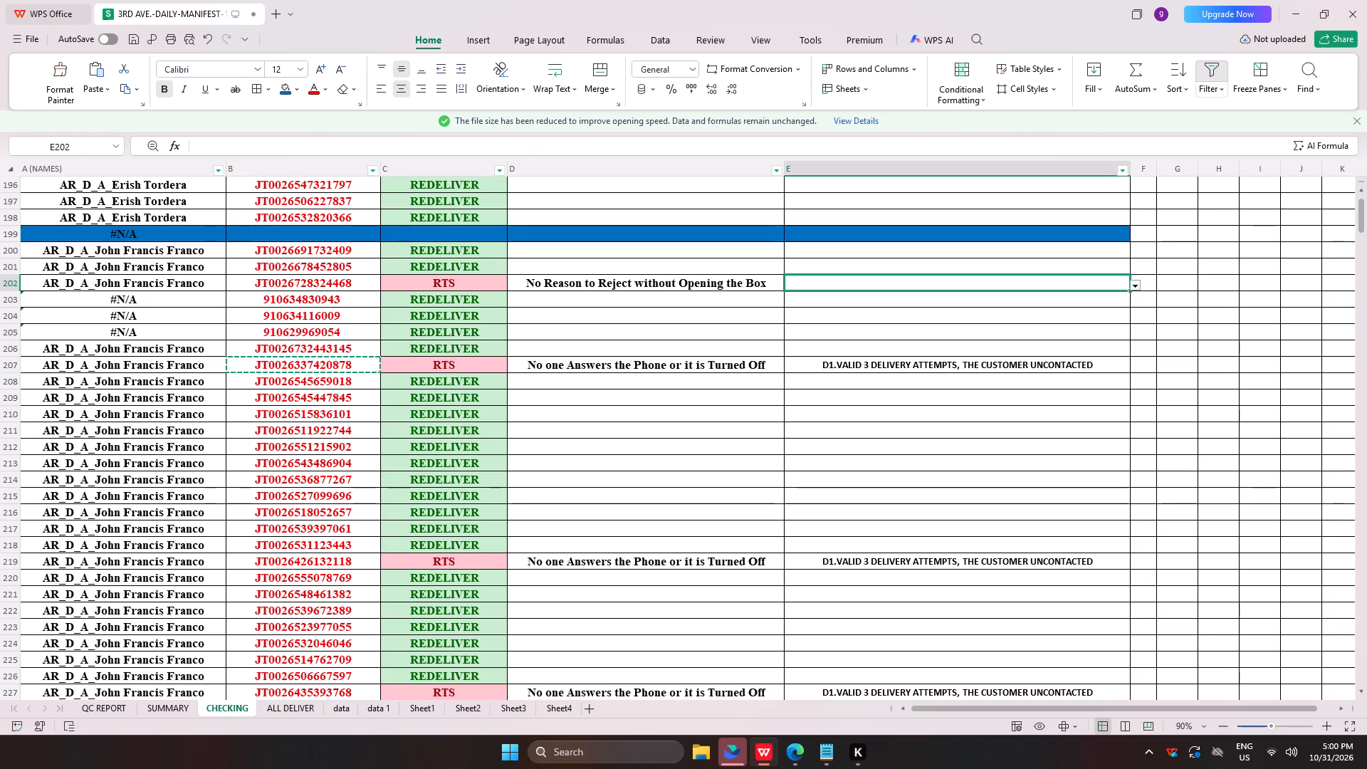
pyautogui.click(1133, 286)
pyautogui.scroll(-7, 988, 392)
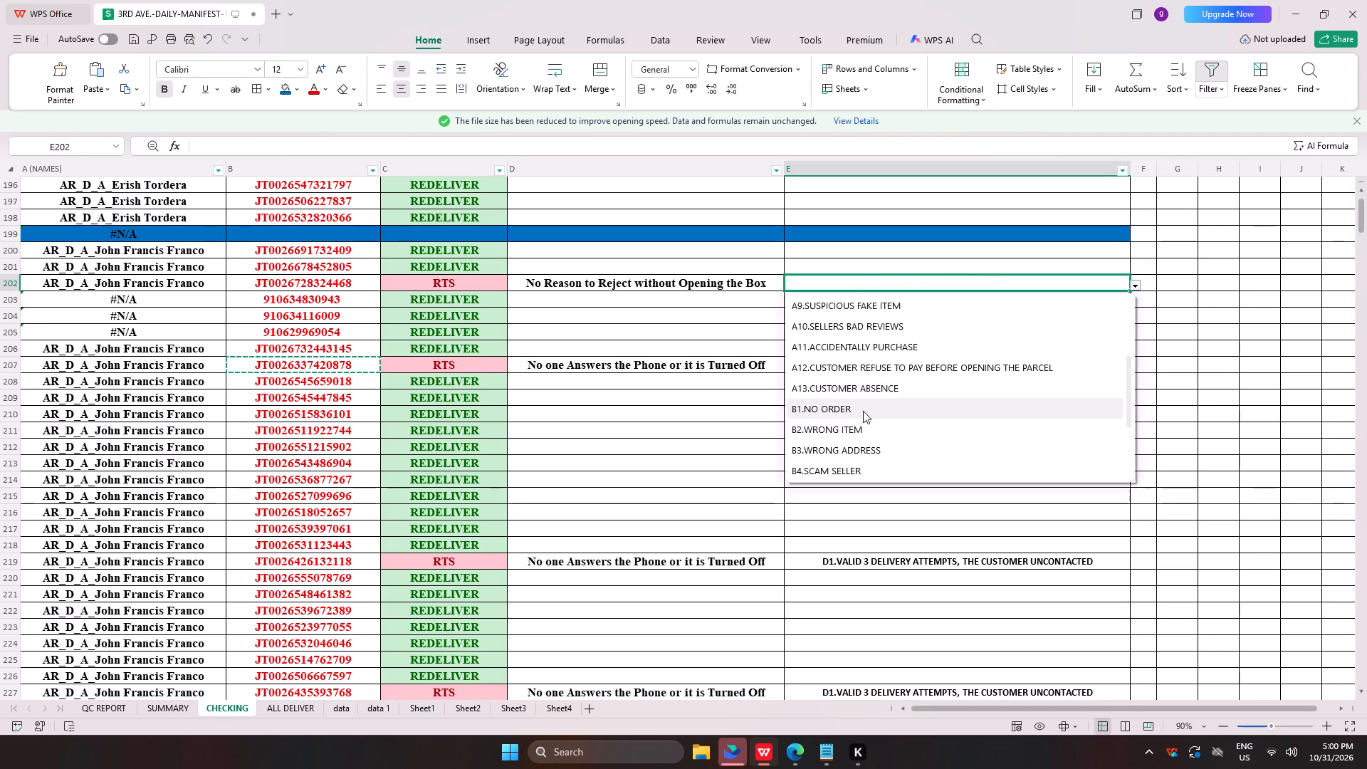
pyautogui.click(862, 410)
pyautogui.hotkey('ctrl', 'c')
pyautogui.scroll(-7, 884, 464)
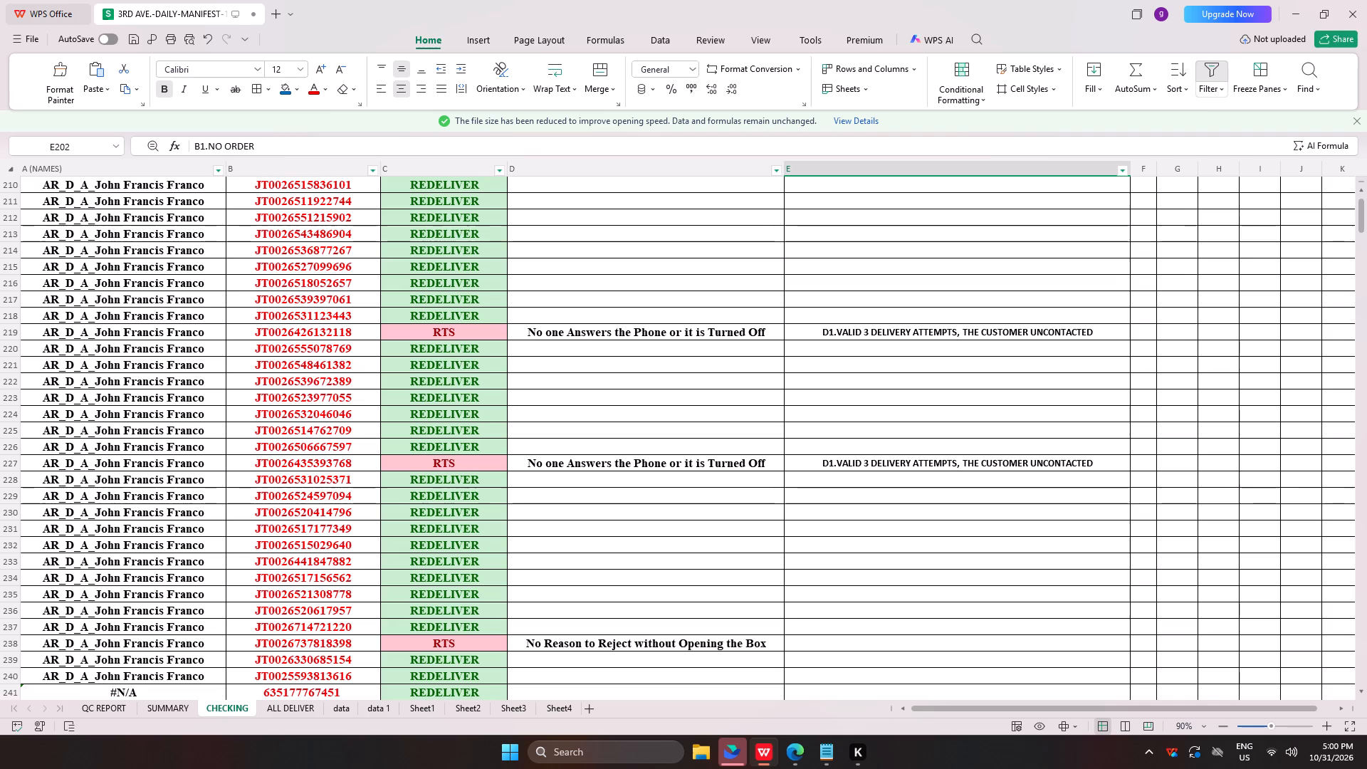
pyautogui.click(845, 647)
pyautogui.hotkey('ctrl', 'v')
pyautogui.scroll(-7, 917, 558)
pyautogui.scroll(8, 917, 558)
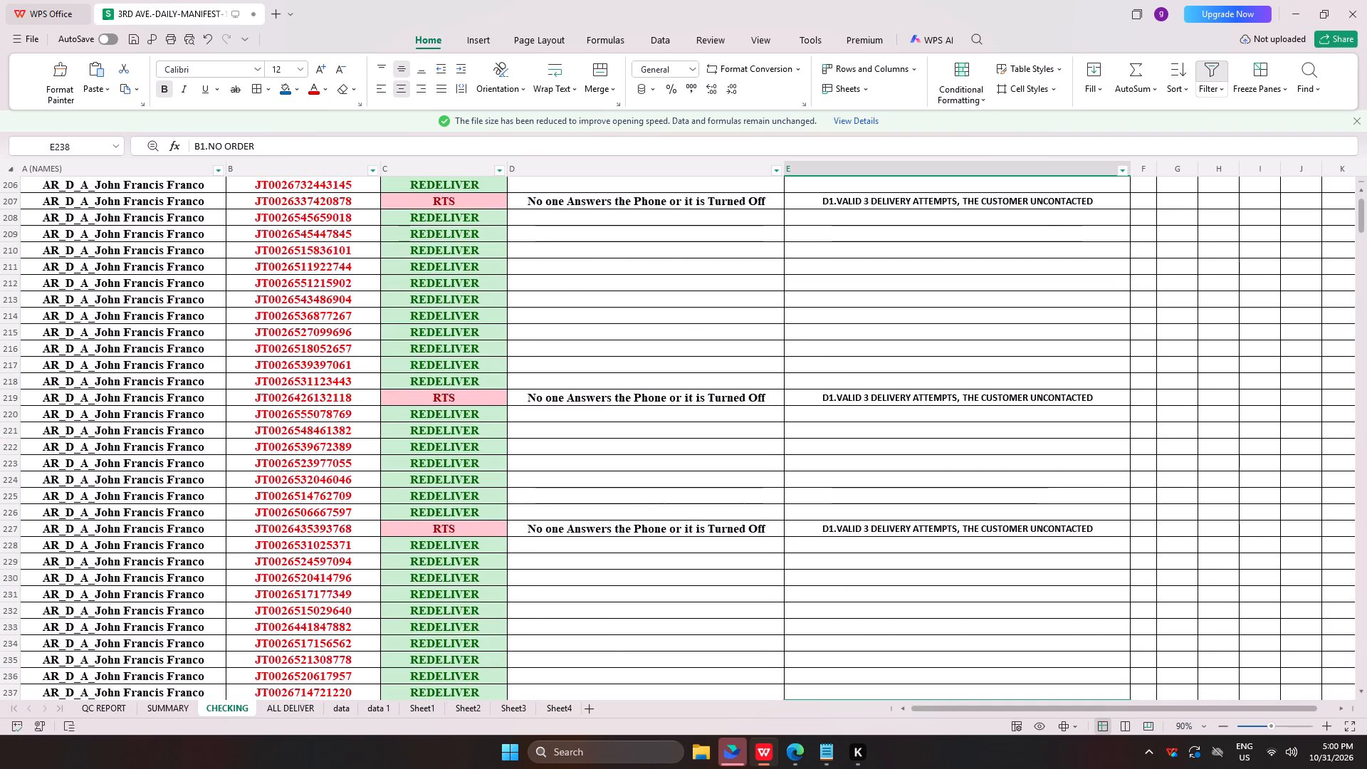
pyautogui.scroll(5, 924, 543)
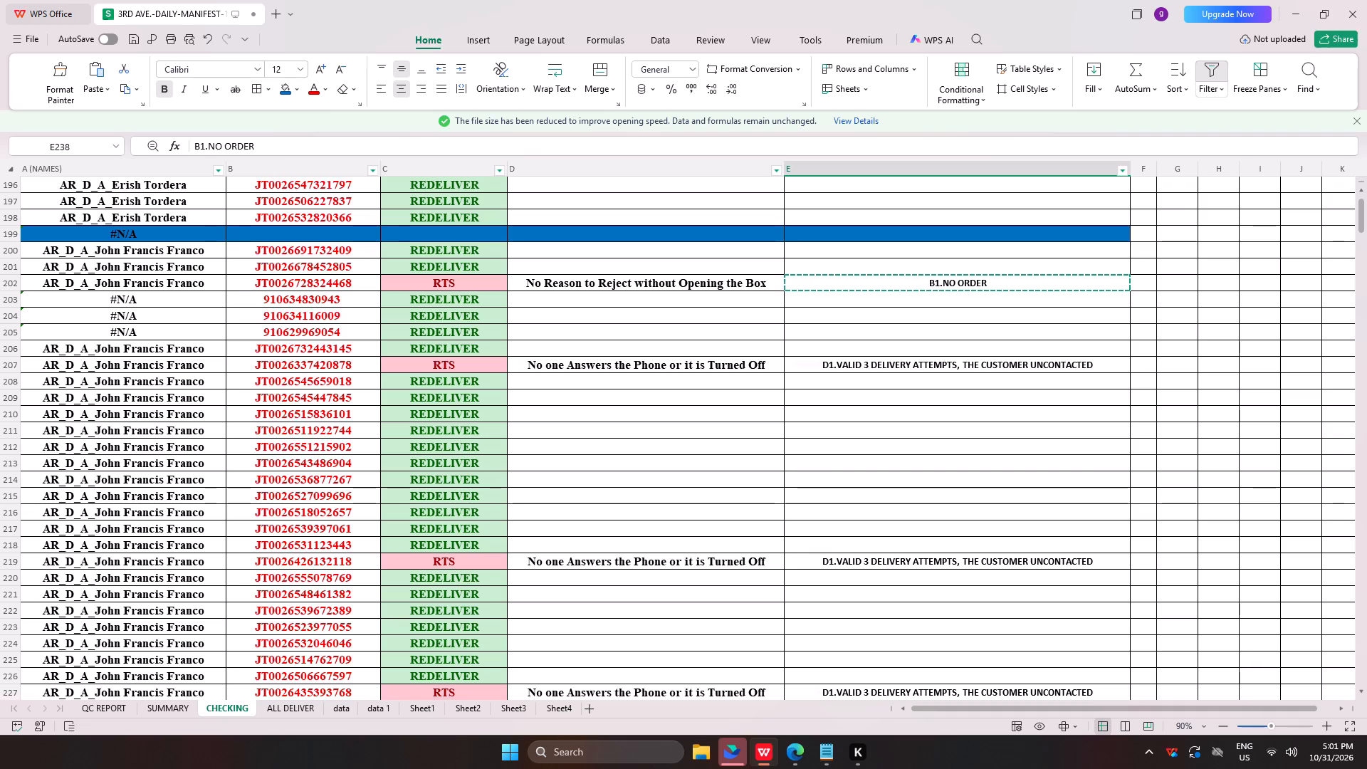
# In JMS, show the Monitor Delivery(New) courier summary and refresh its search results.
pyautogui.hotkey('alt', 'Tab')
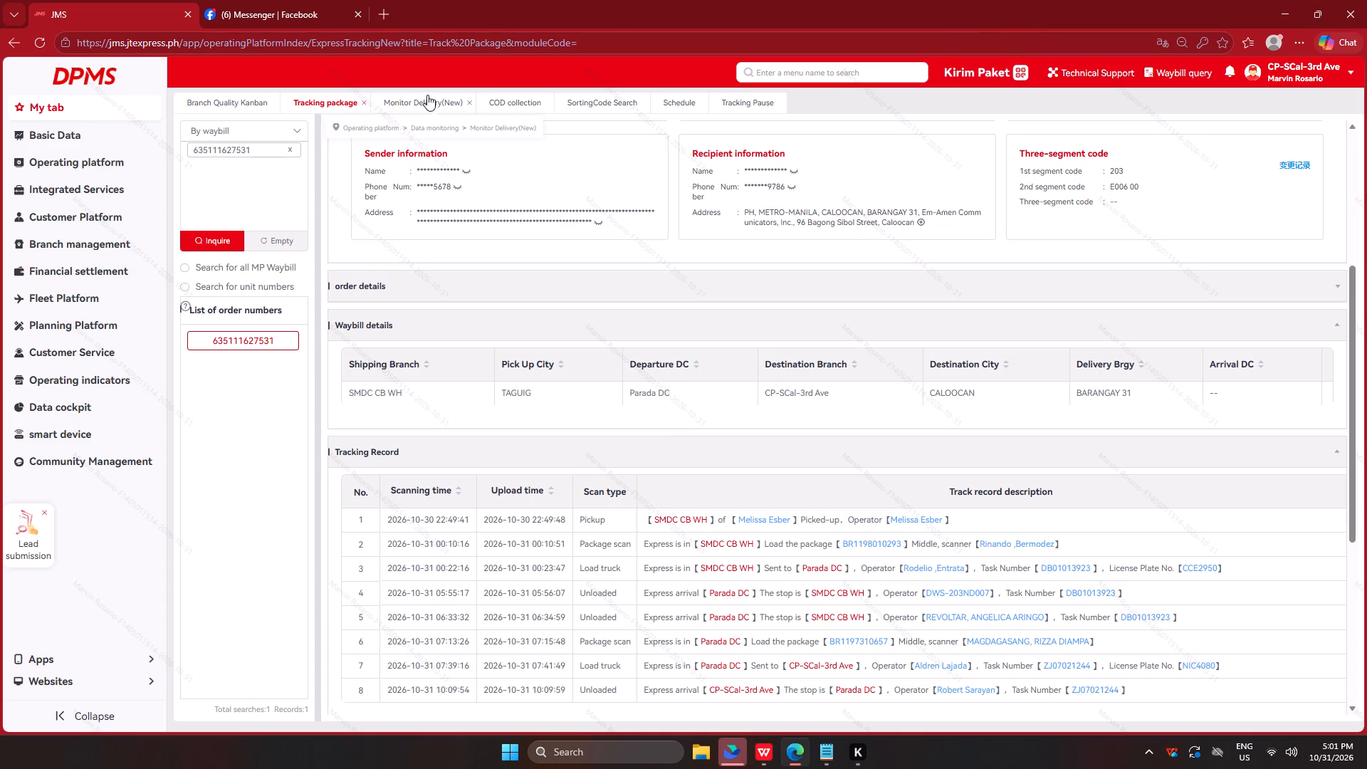
pyautogui.click(427, 95)
pyautogui.click(203, 128)
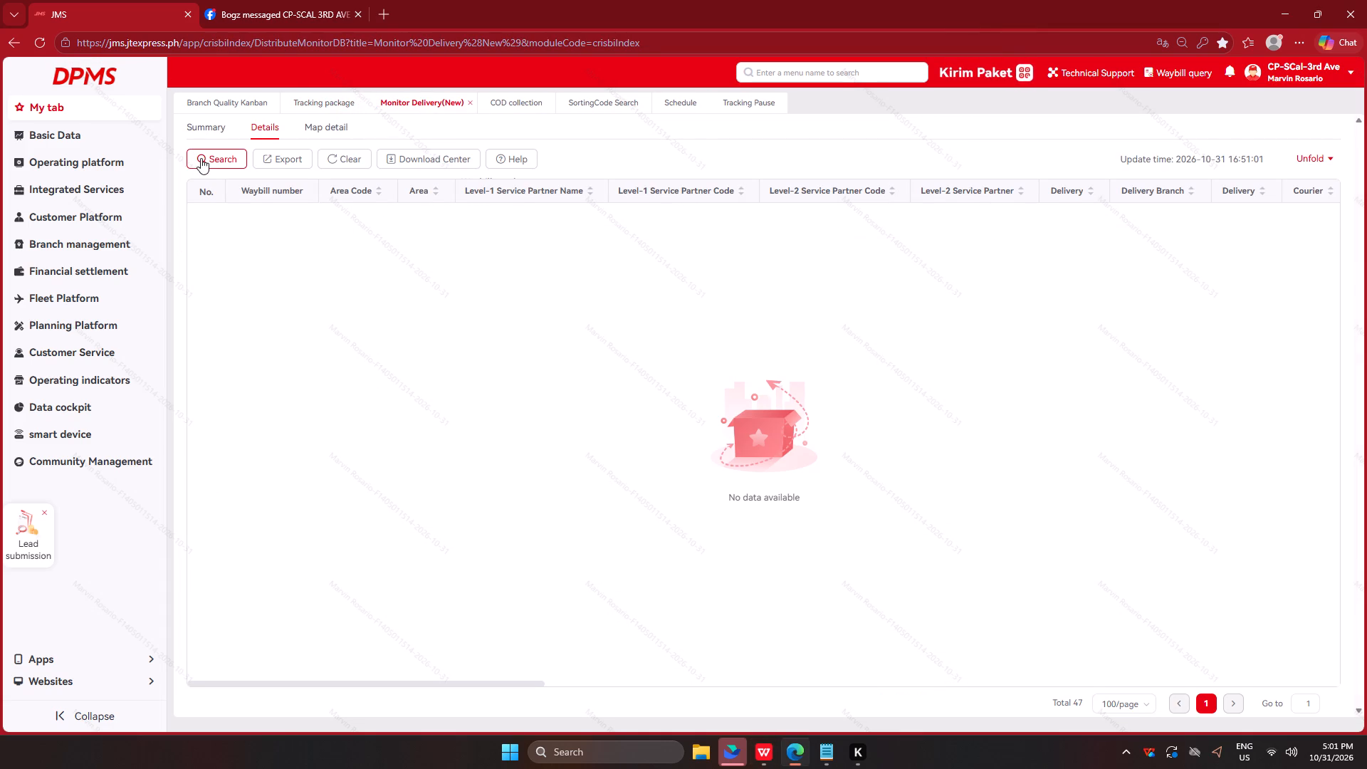
pyautogui.click(202, 158)
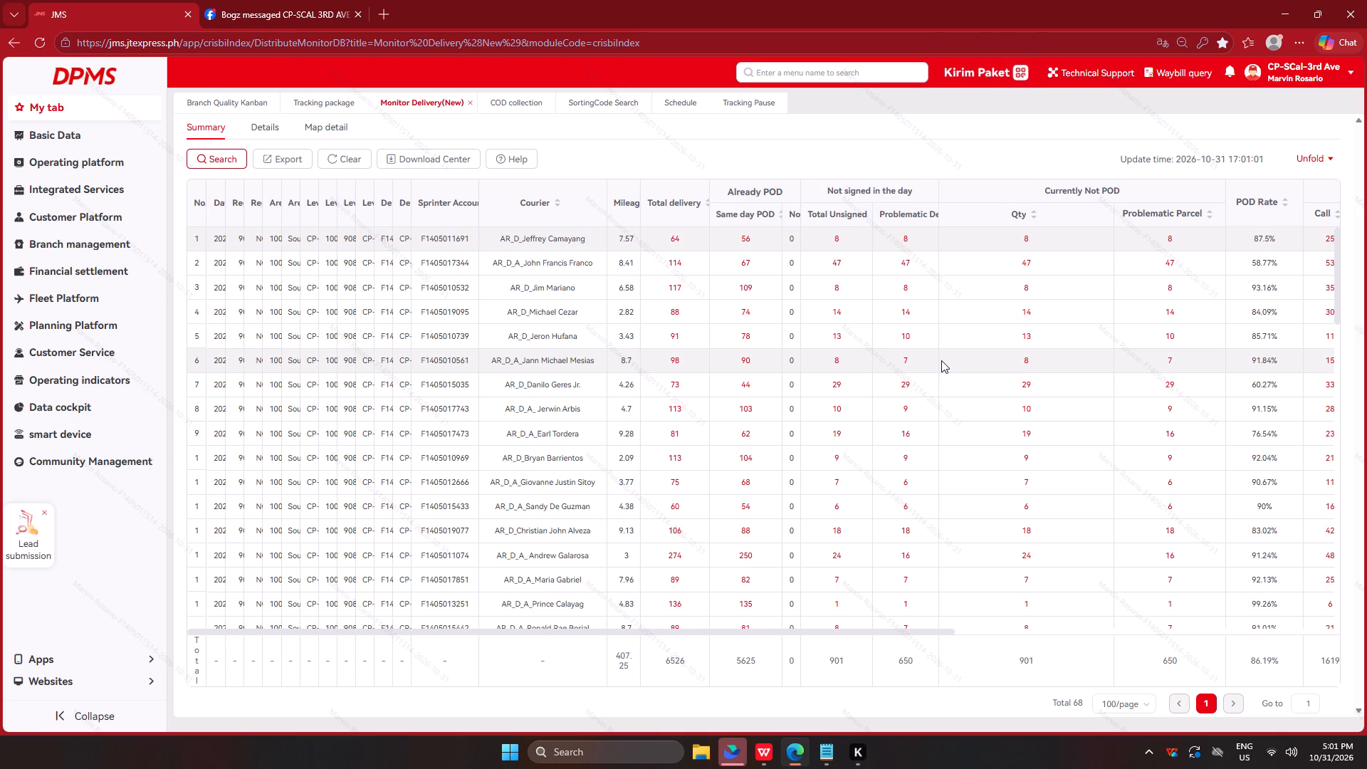
# Start a text search on the Monitor Delivery(New) courier summary, and switch to the daily manifest's CHECKING sheet in WPS Office.
pyautogui.hotkey('ctrl', 'f')
pyautogui.hotkey('alt', 'Tab')
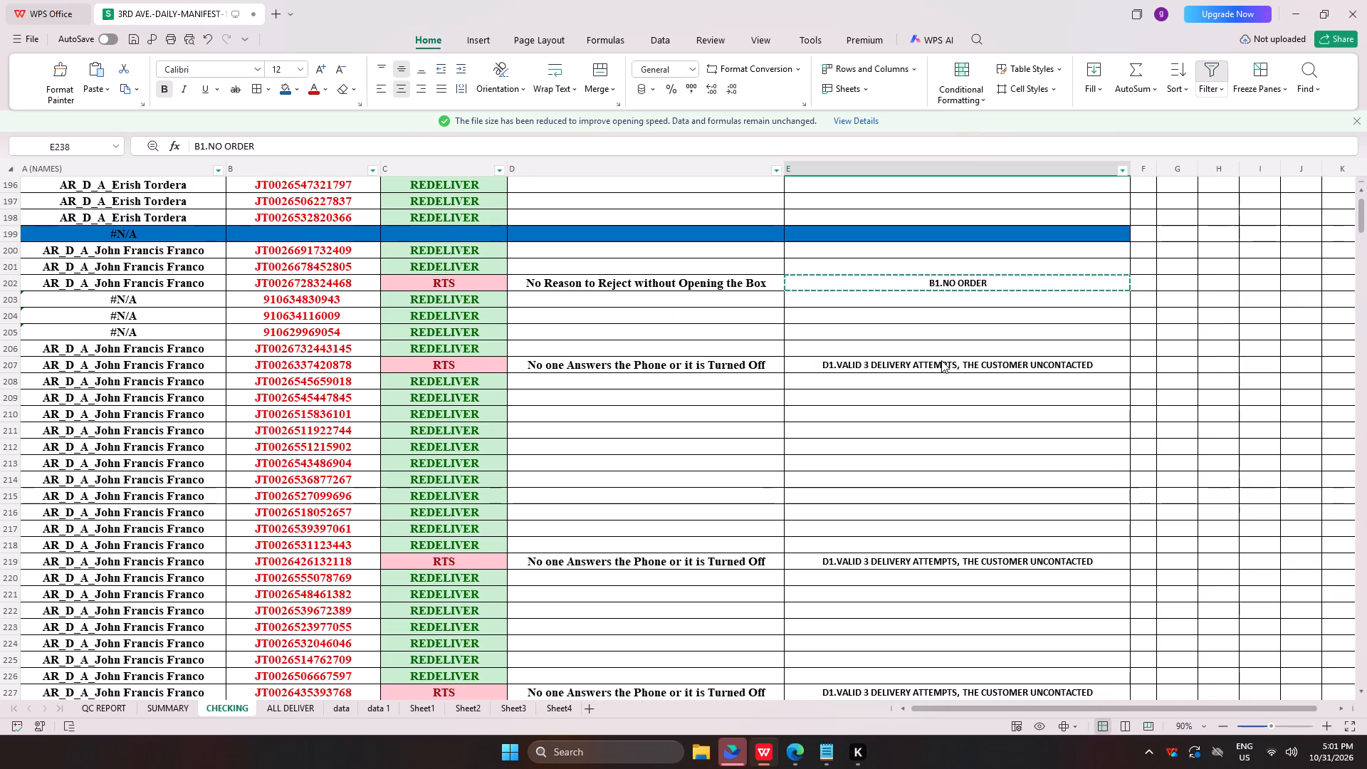